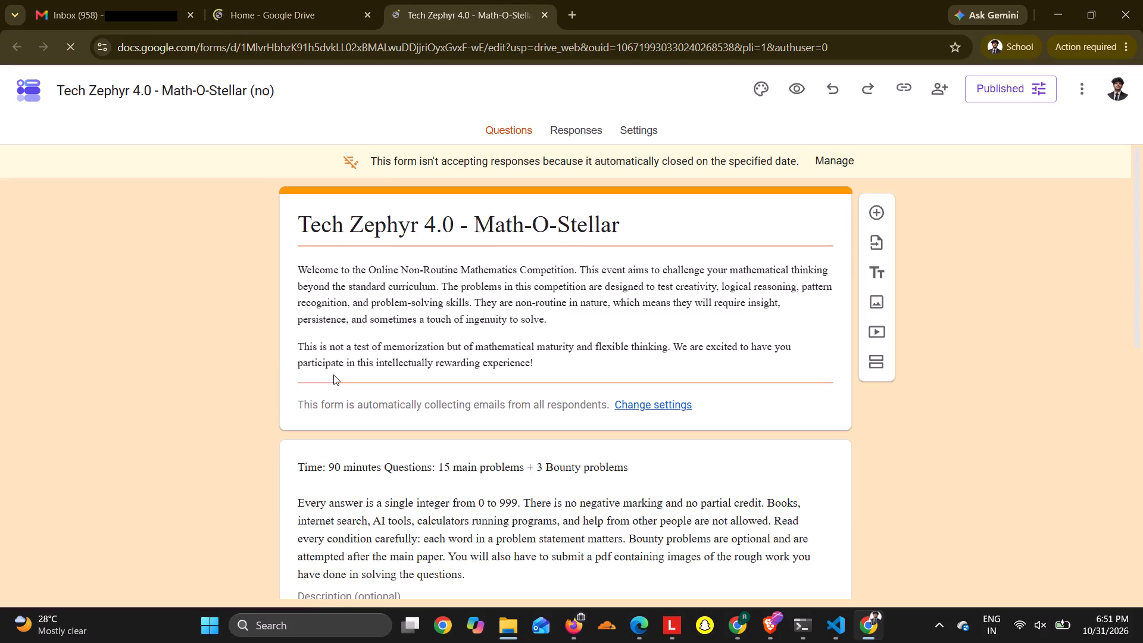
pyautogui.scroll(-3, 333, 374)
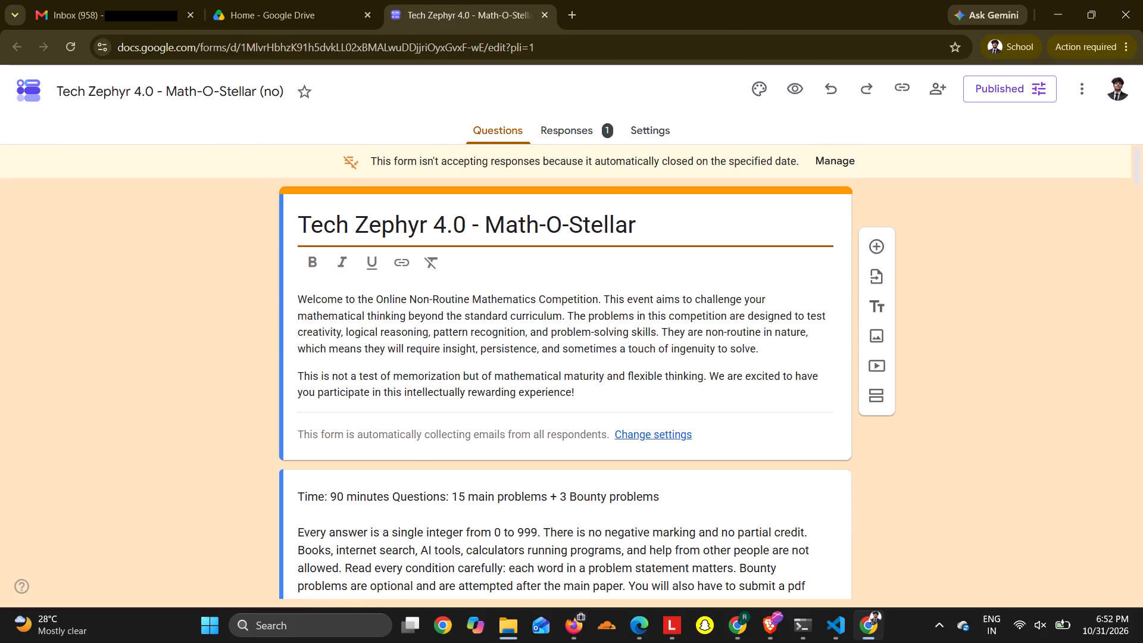
# Look over the responses and all questions of the Tech Zephyr 4.0 - Math-O-Stellar (no) form.
pyautogui.click(587, 121)
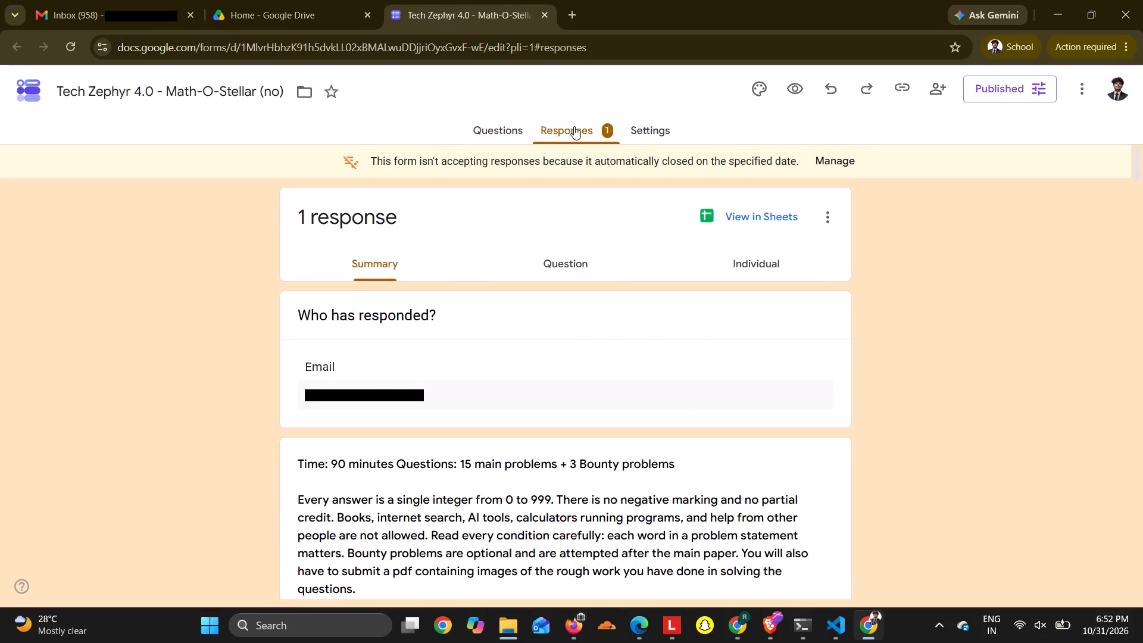
pyautogui.click(510, 136)
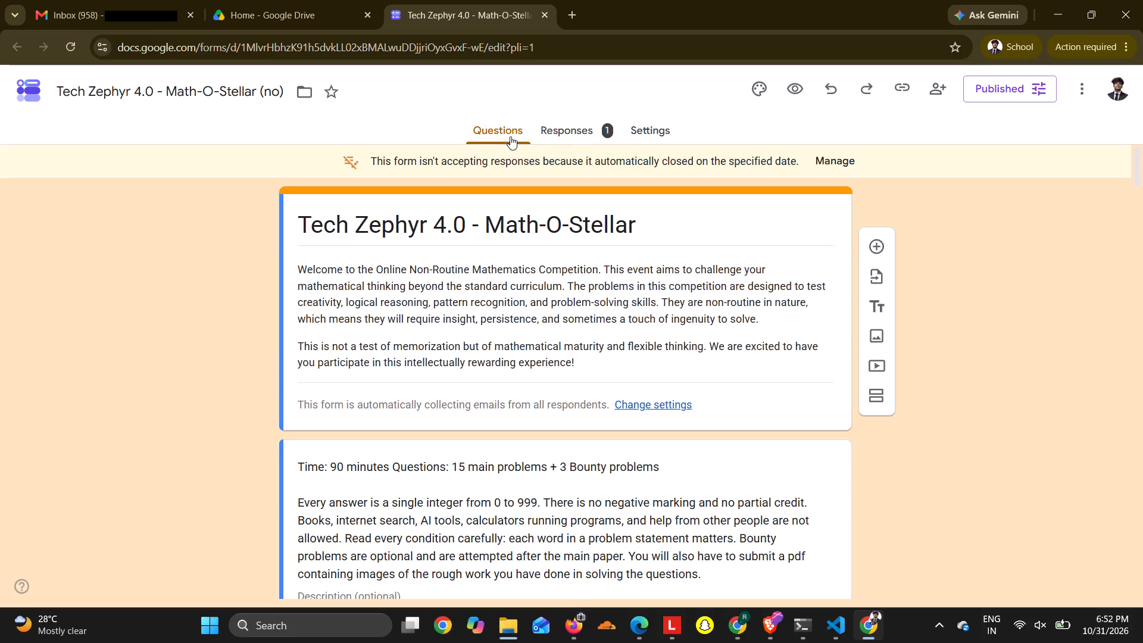
pyautogui.scroll(-11, 642, 279)
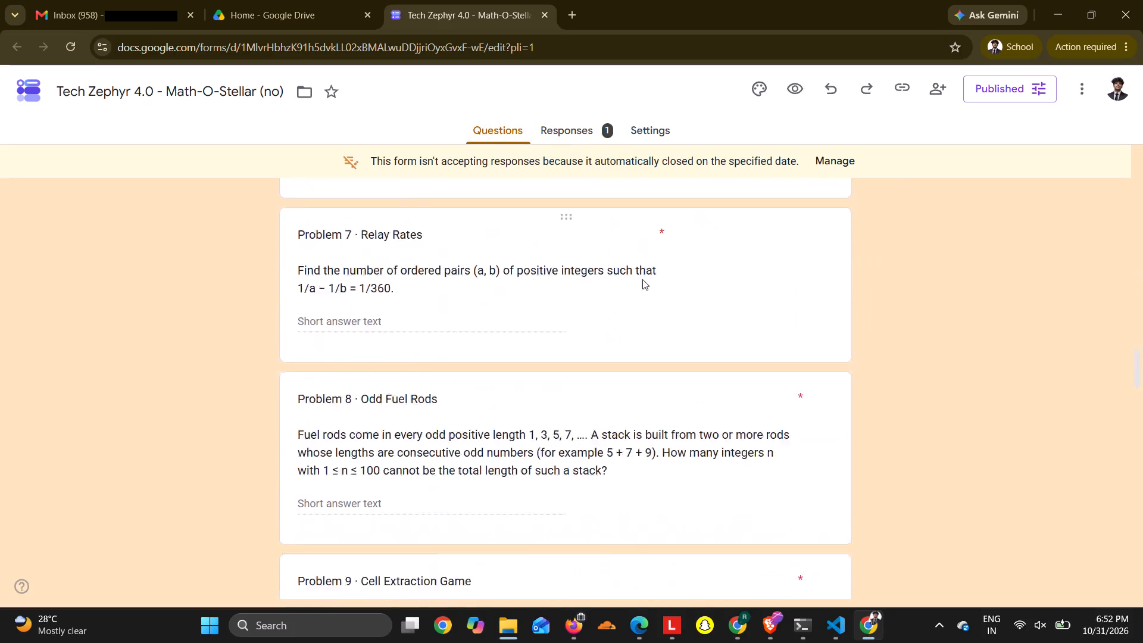
pyautogui.scroll(-3, 642, 279)
pyautogui.hscroll(4, 642, 271)
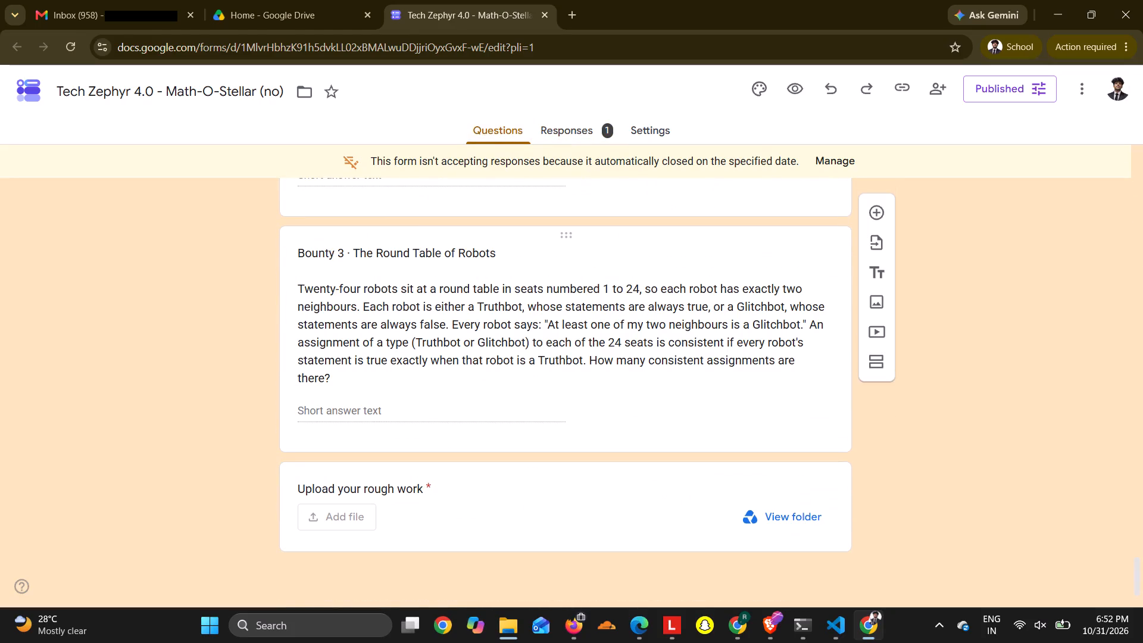
pyautogui.hscroll(3, 642, 271)
# Open the Tech Zephyr 4.0 - Math-O-Stellar form, the one without "(no)" in its name, from Google Drive.
pyautogui.click(285, 20)
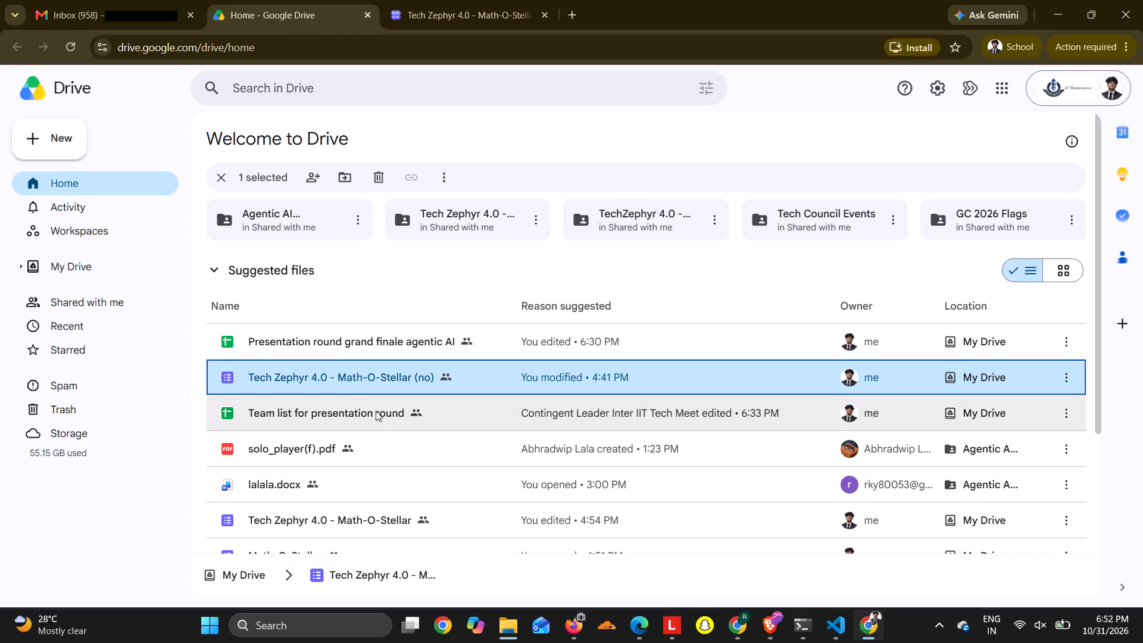
pyautogui.scroll(-2, 376, 411)
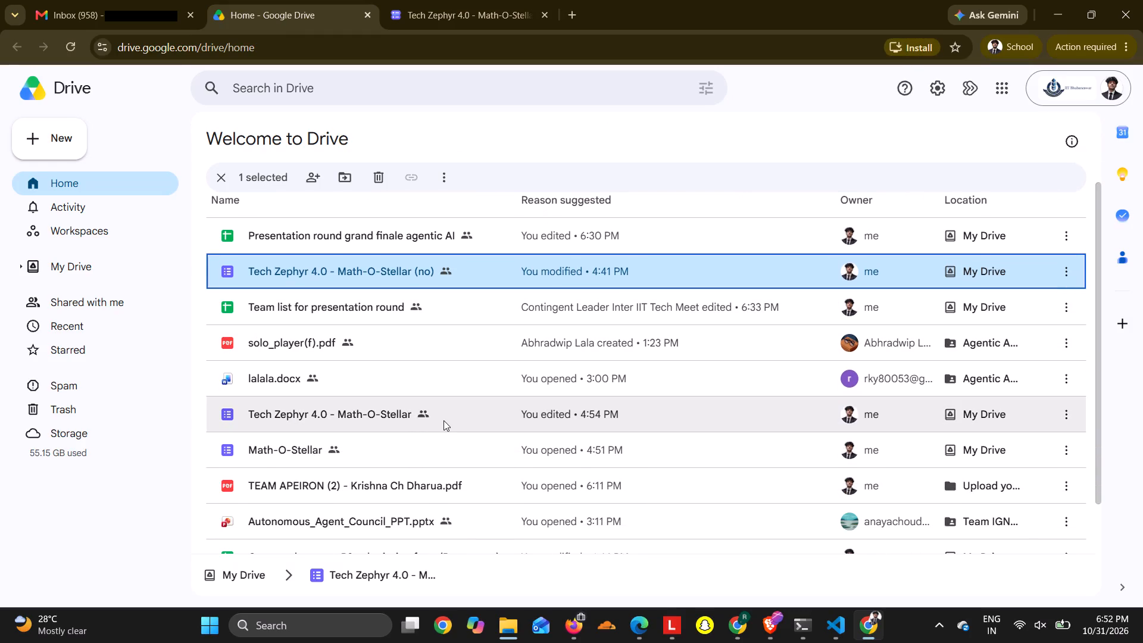
pyautogui.doubleClick(444, 420)
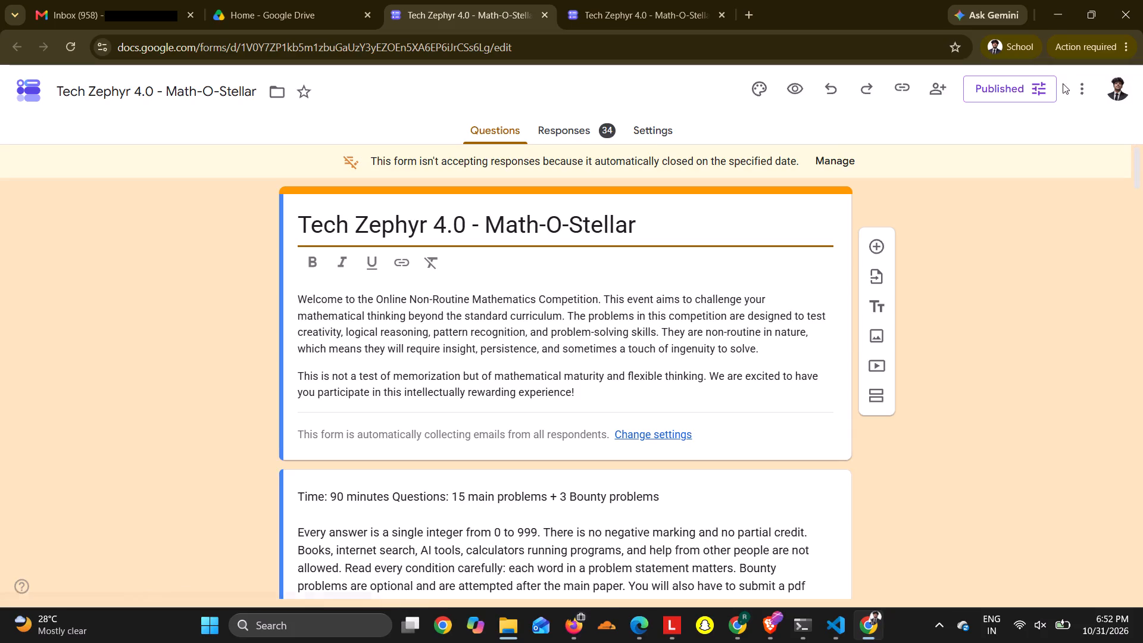
# Check the form's published options and open its closed-form message for editing.
pyautogui.click(1084, 90)
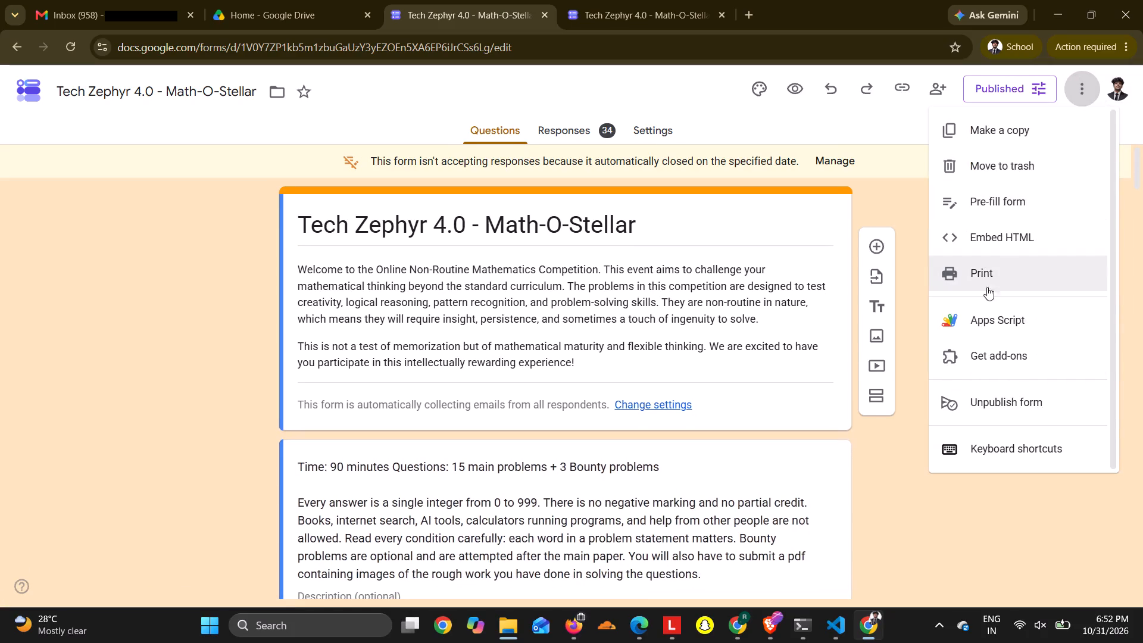
pyautogui.click(888, 433)
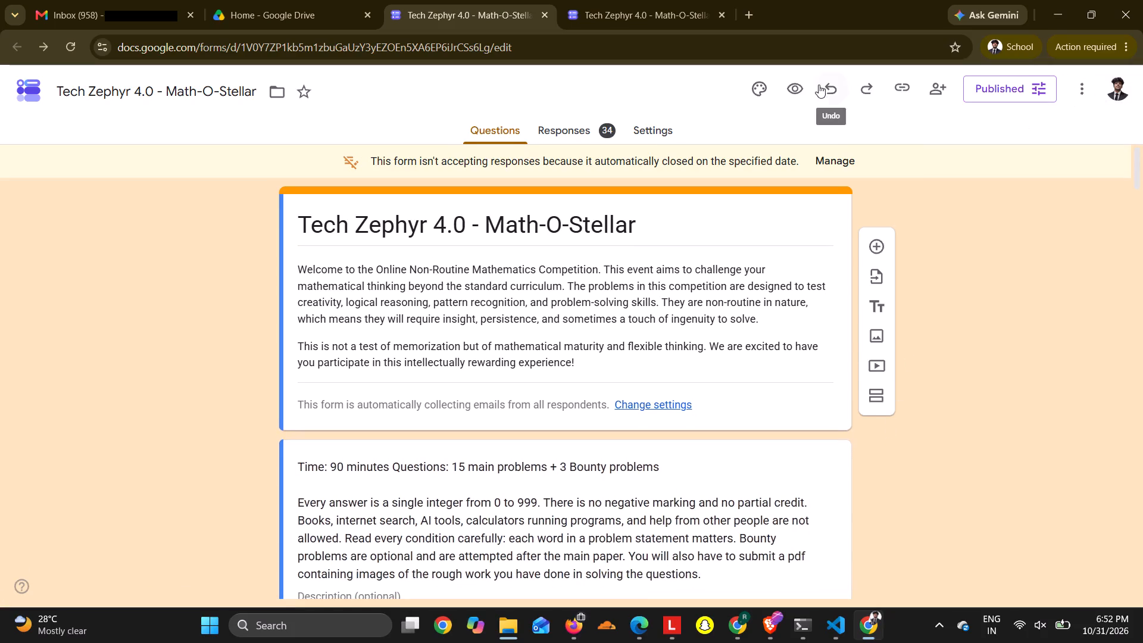
pyautogui.click(829, 153)
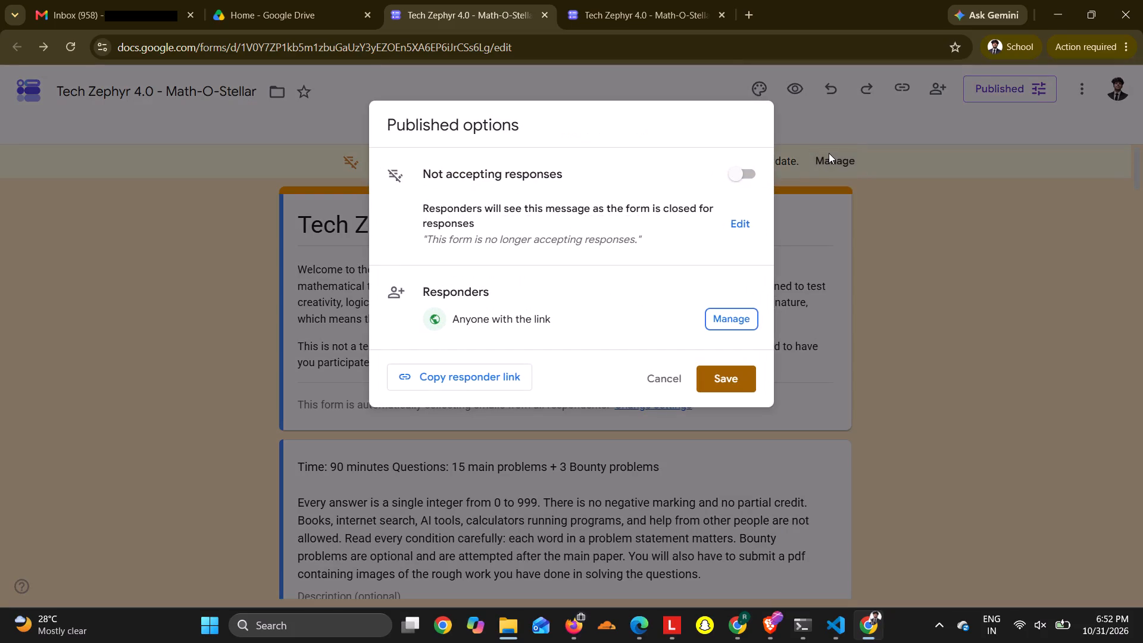
pyautogui.click(742, 224)
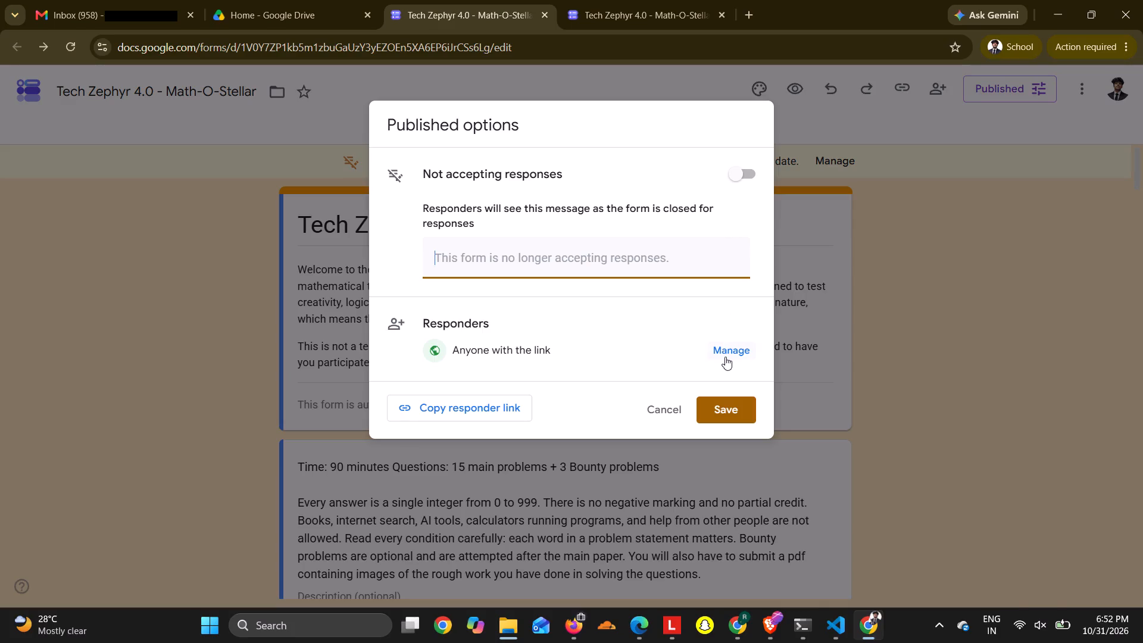
pyautogui.click(839, 324)
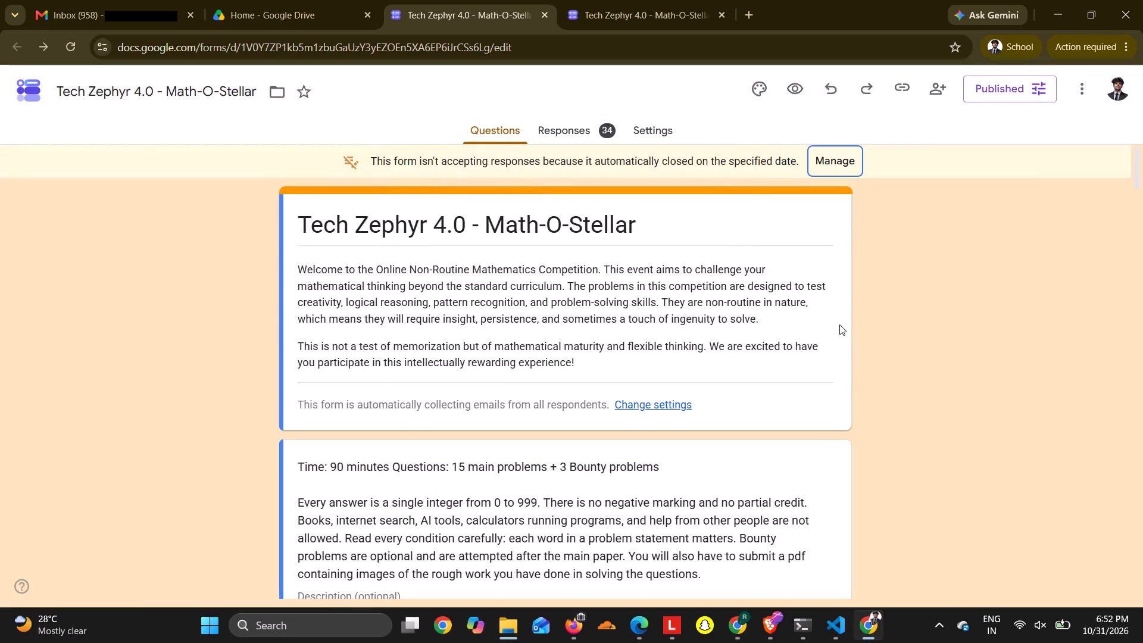
pyautogui.click(932, 327)
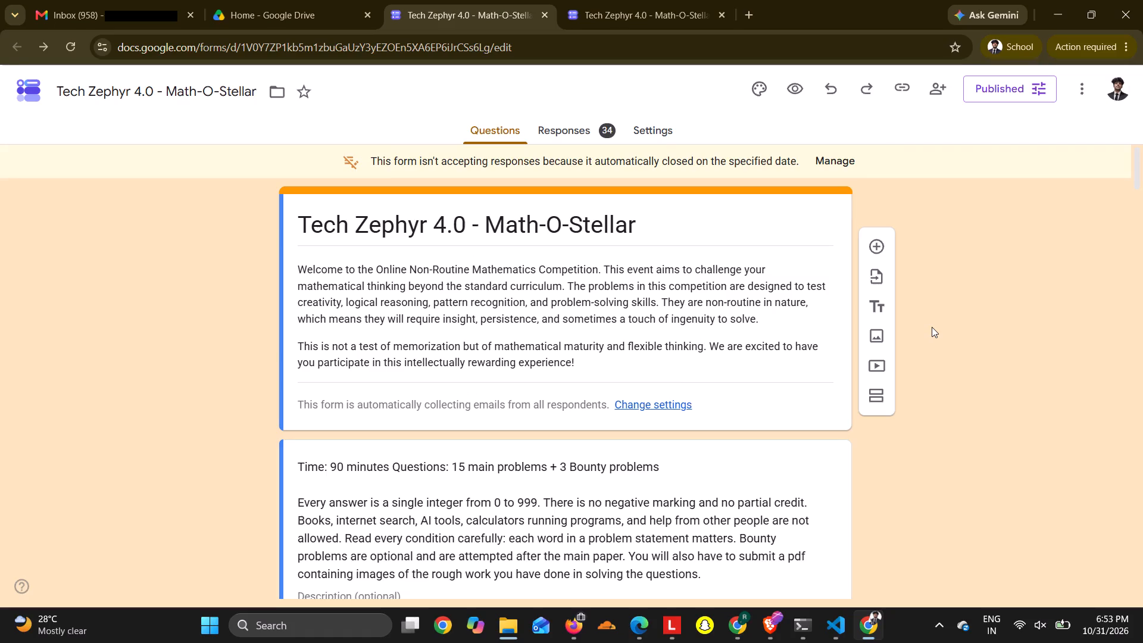
# Examine the form's settings for response collection, file upload, presentation and defaults.
pyautogui.click(630, 124)
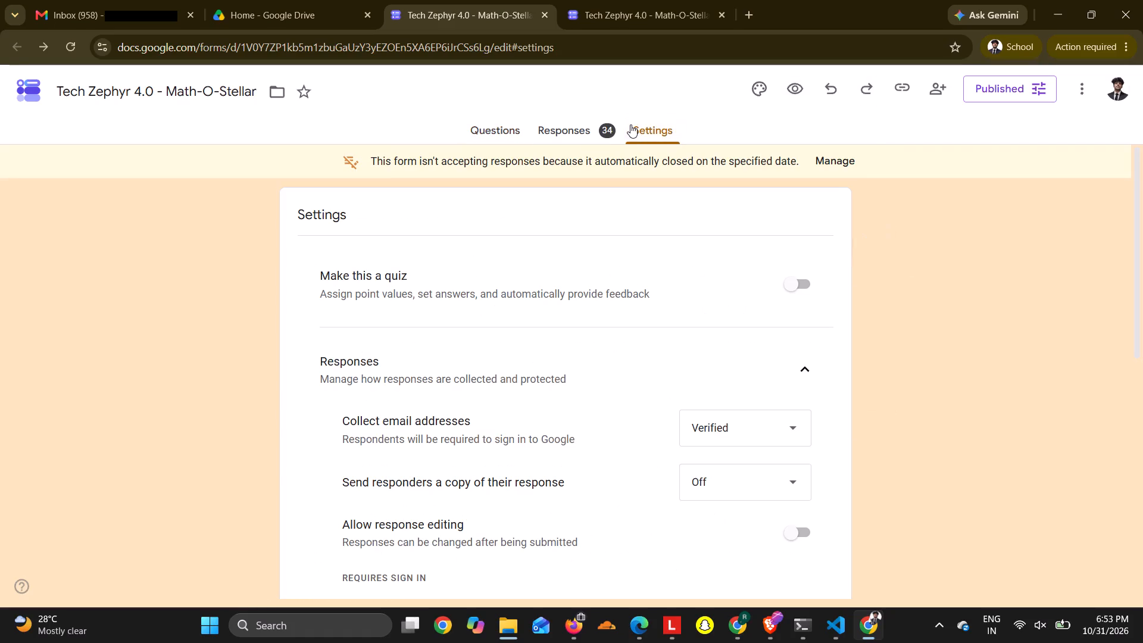
pyautogui.scroll(-1, 686, 418)
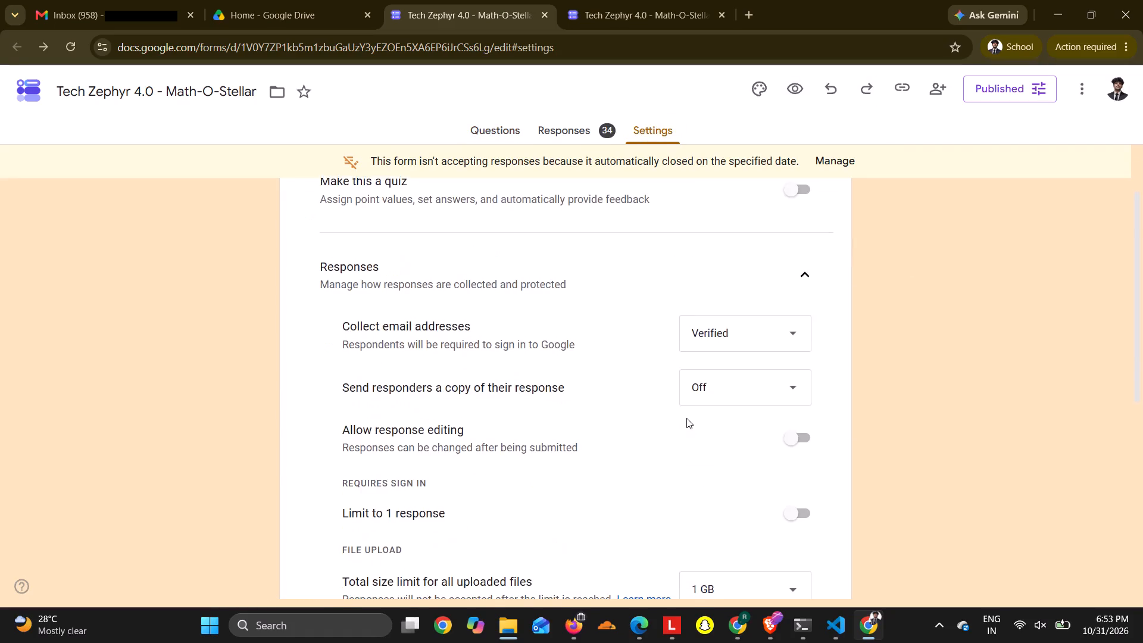
pyautogui.scroll(-4, 686, 418)
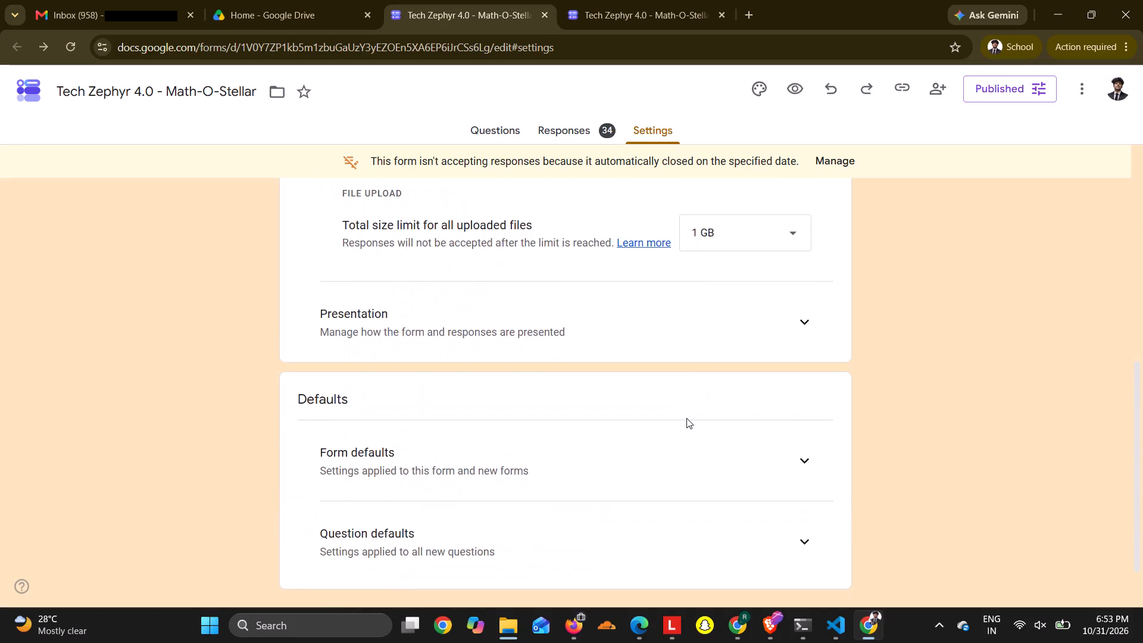
pyautogui.scroll(-3, 686, 418)
pyautogui.scroll(6, 686, 418)
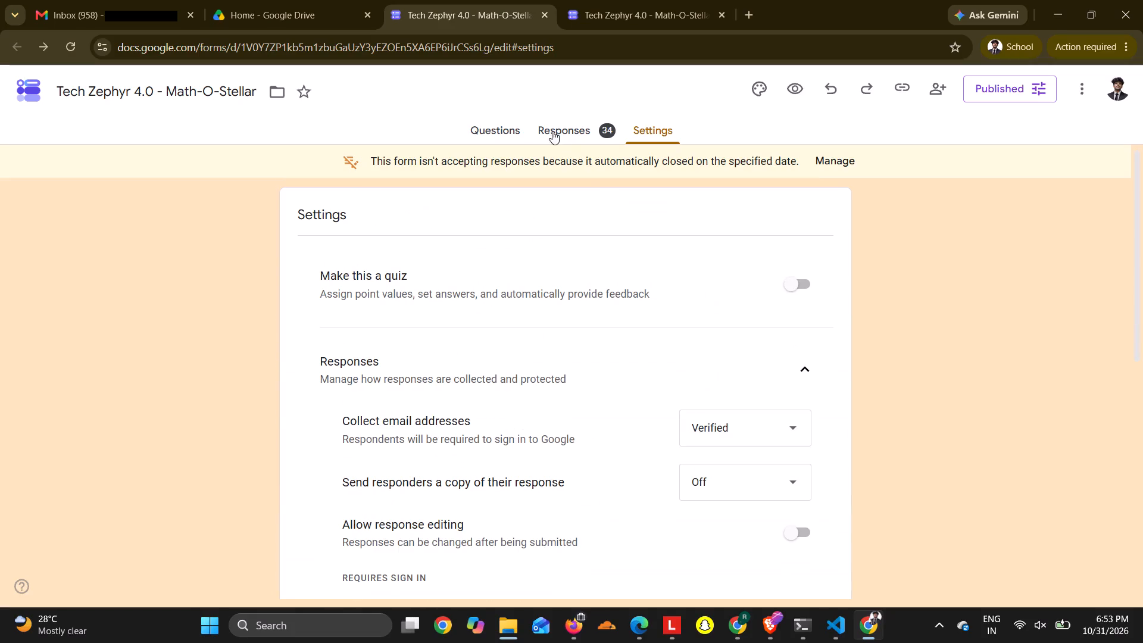
# Look over the form's collected responses and the options available for handling them.
pyautogui.click(513, 128)
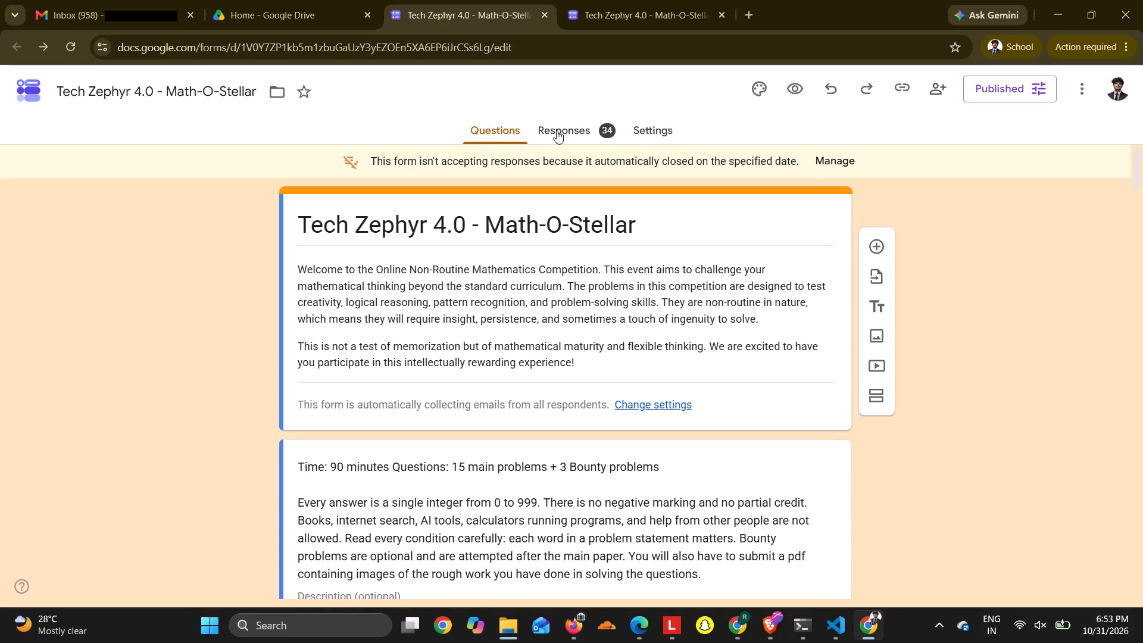
pyautogui.click(557, 130)
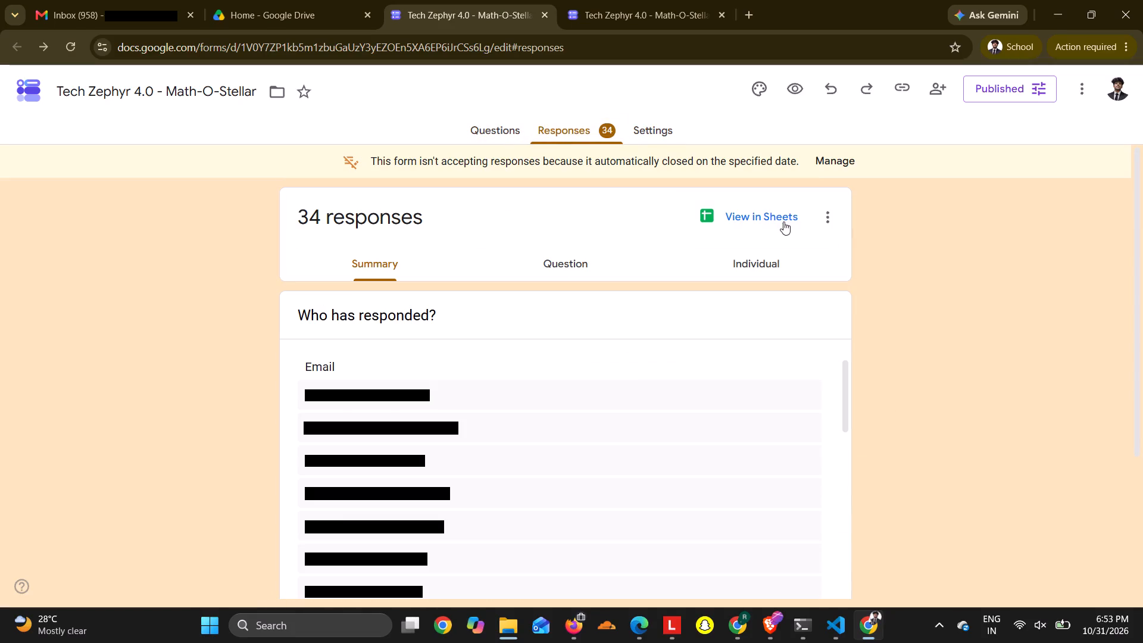
pyautogui.click(824, 217)
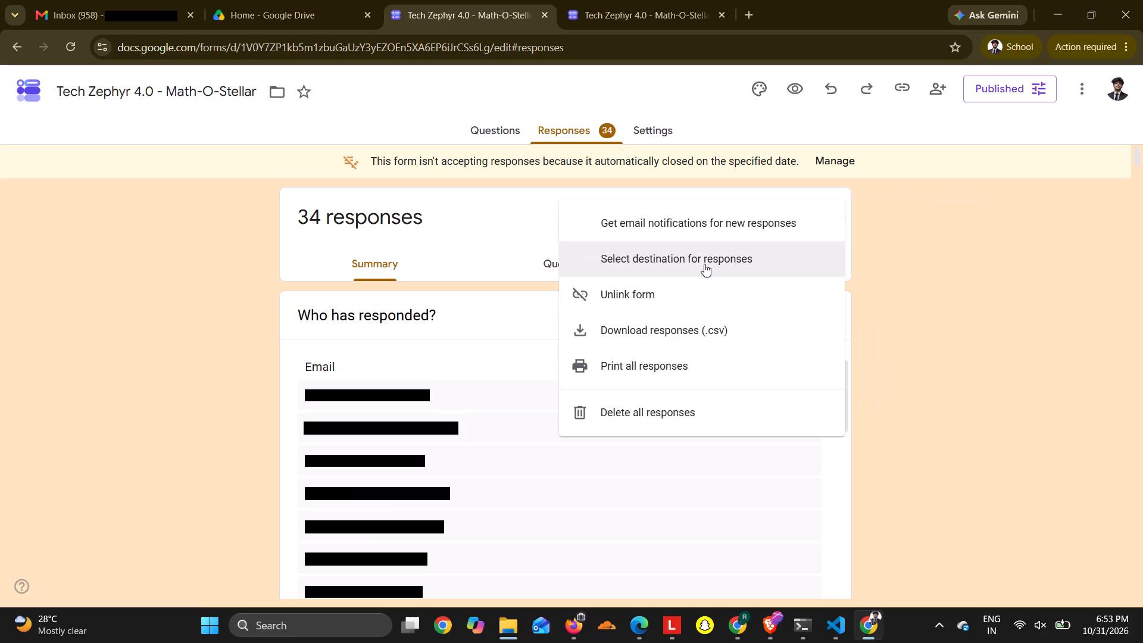
pyautogui.click(933, 321)
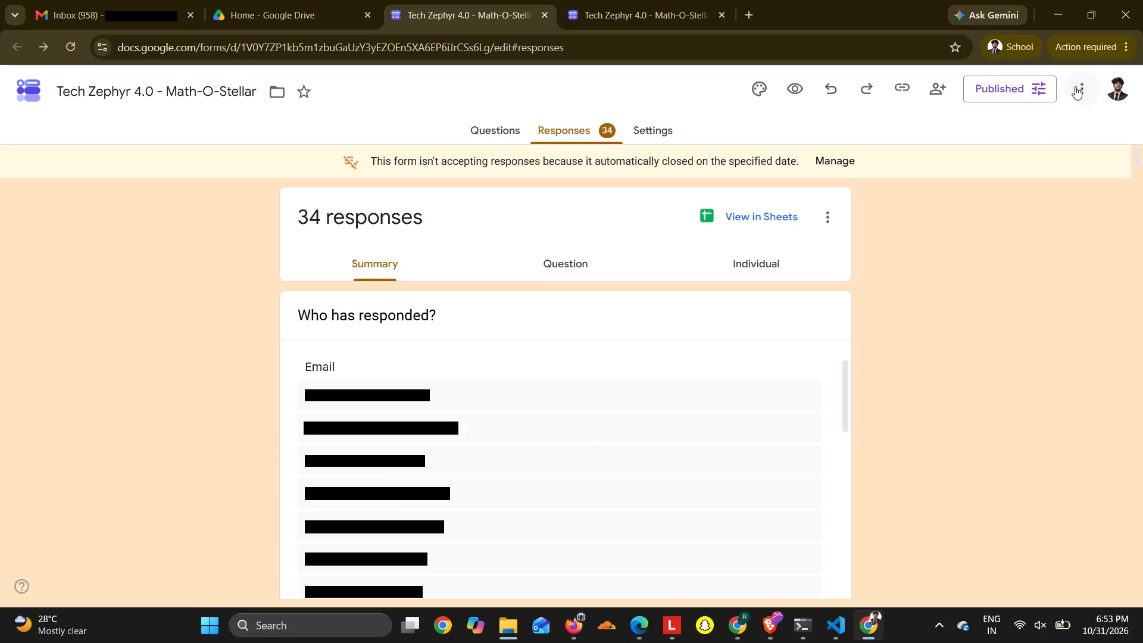
pyautogui.click(1075, 86)
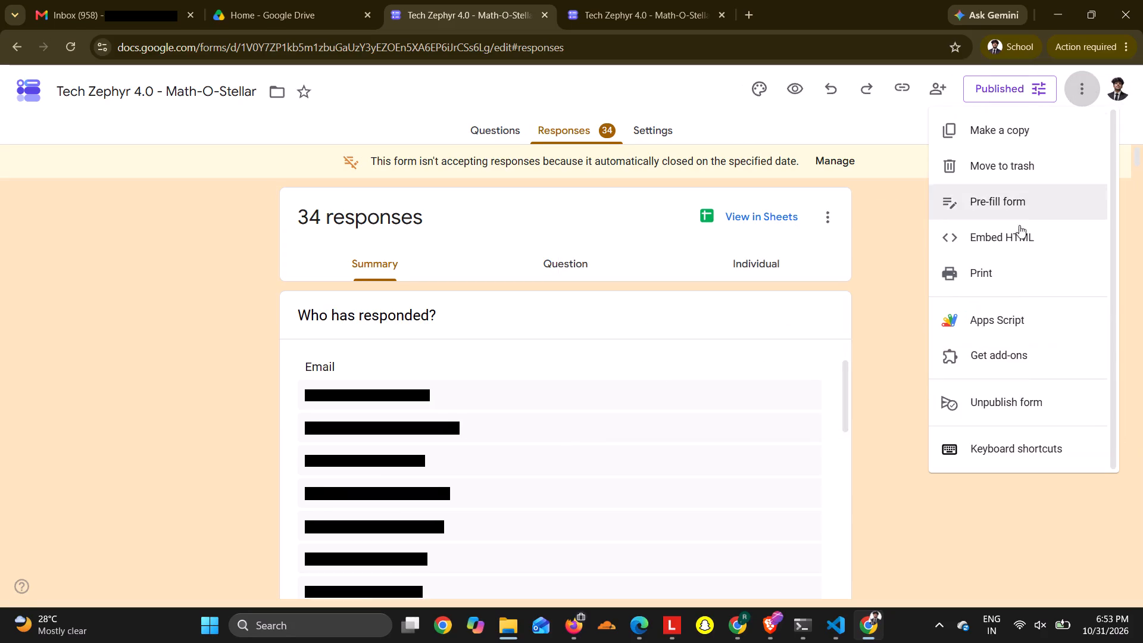
pyautogui.click(901, 241)
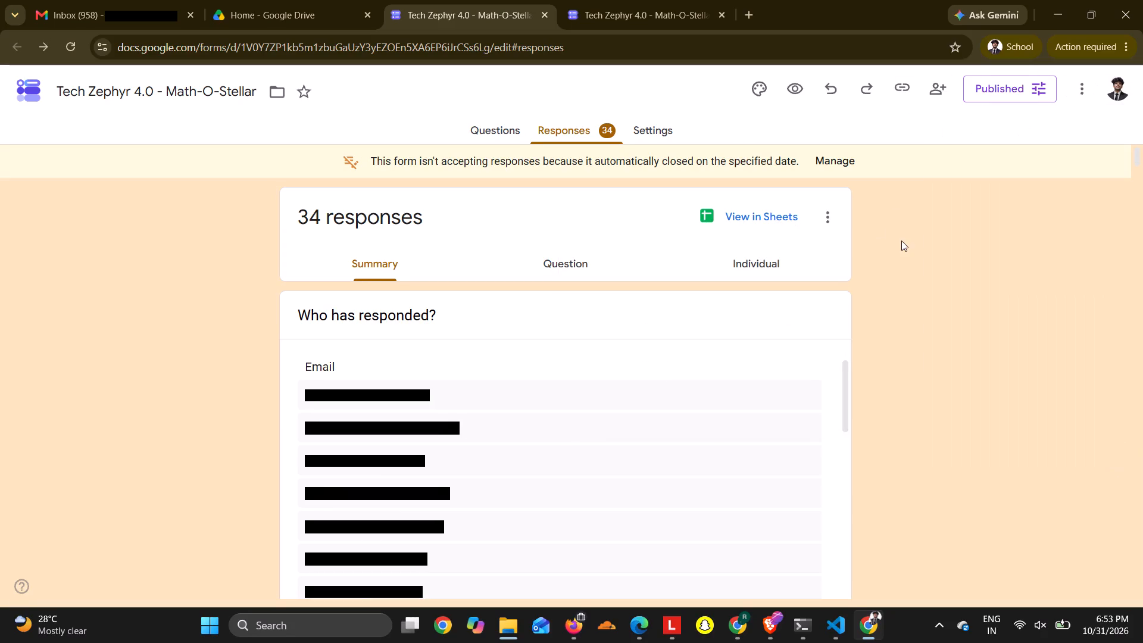
pyautogui.click(496, 138)
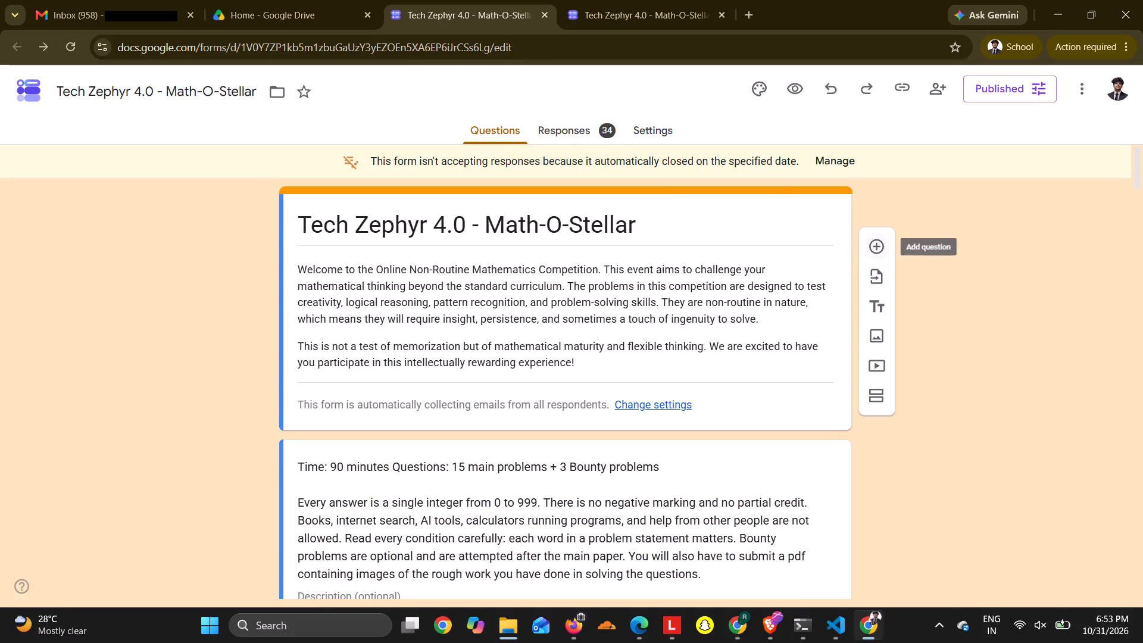
# Review the form's published options, covering response acceptance, the closed-form message and responder access.
pyautogui.click(826, 156)
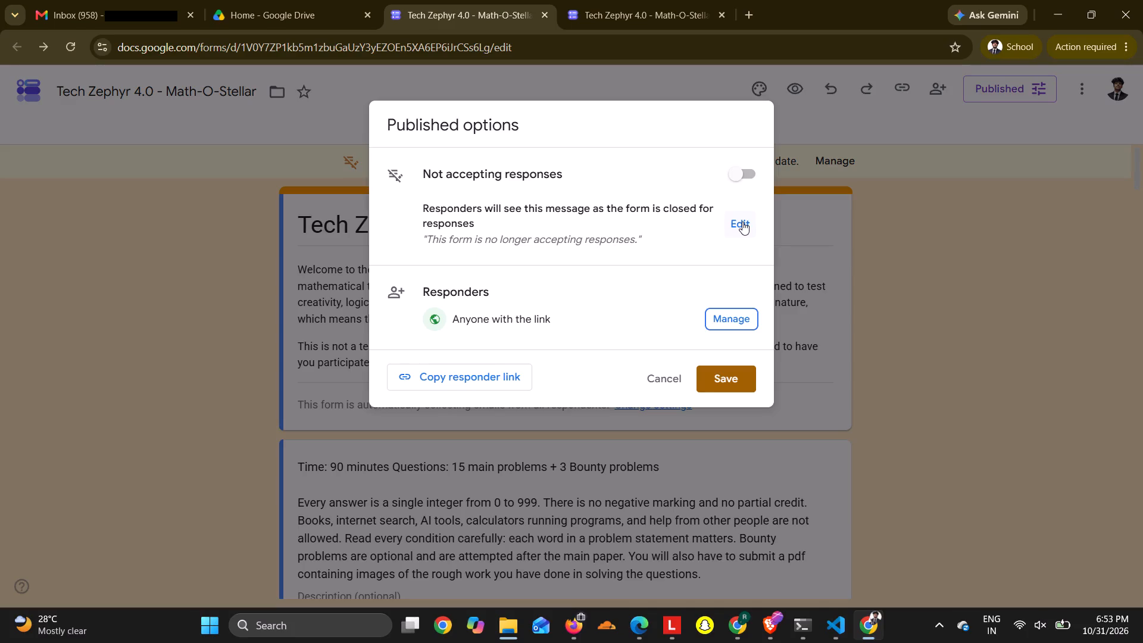
pyautogui.click(663, 372)
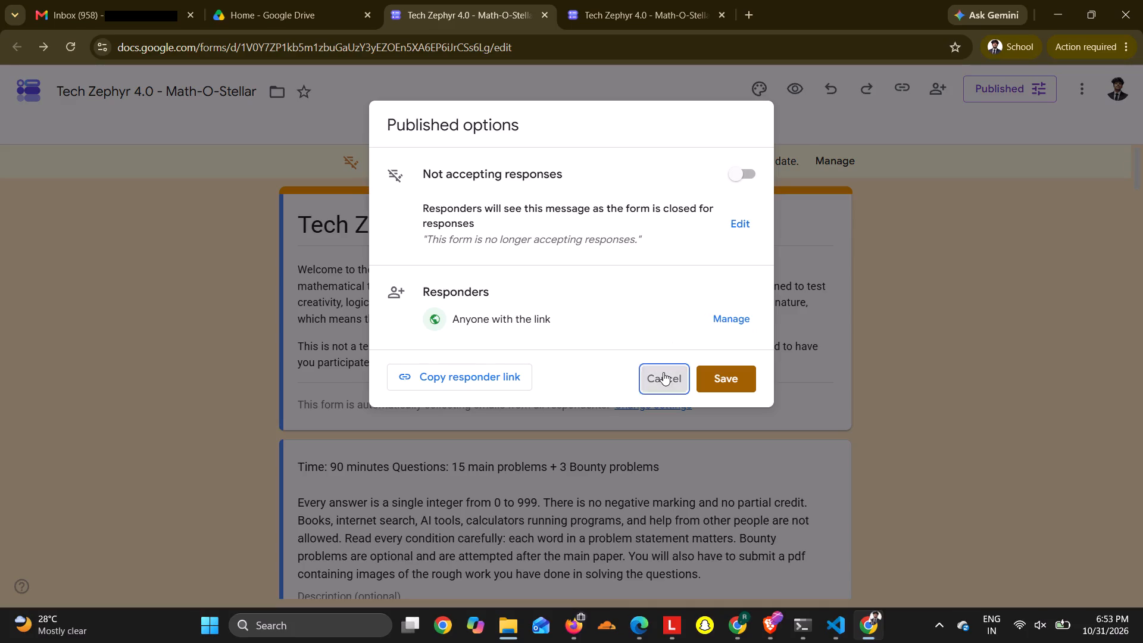
pyautogui.click(1030, 86)
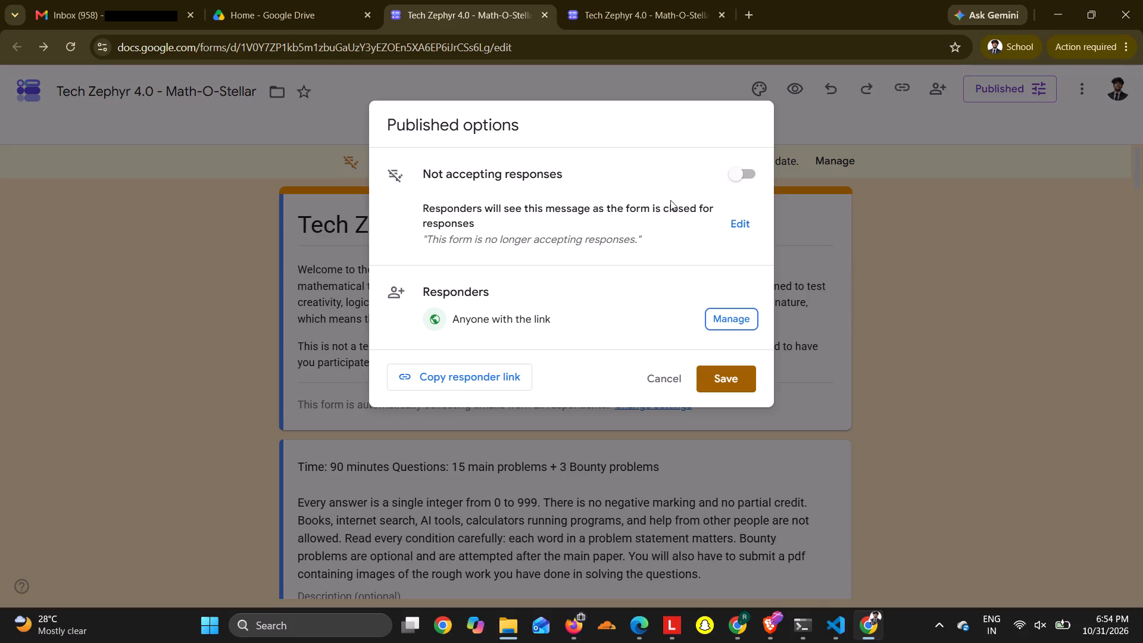
pyautogui.press('Print')
pyautogui.press('Escape')
# Turn response acceptance on, then stop accepting responses and confirm turning off the automated closing rules.
pyautogui.click(744, 214)
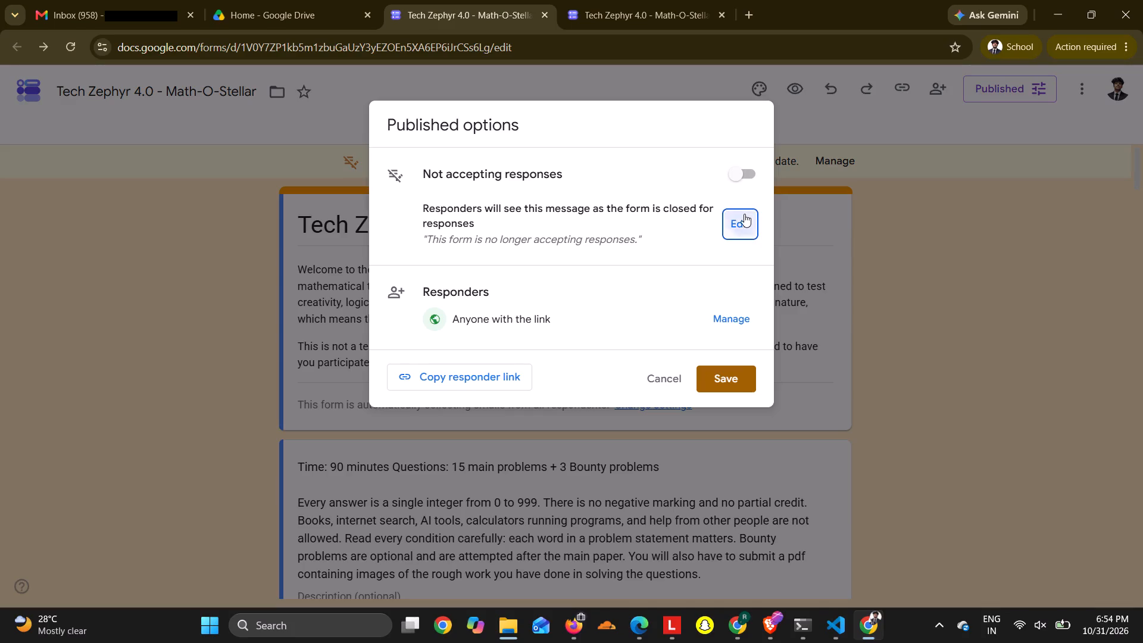
pyautogui.scroll(-1, 597, 262)
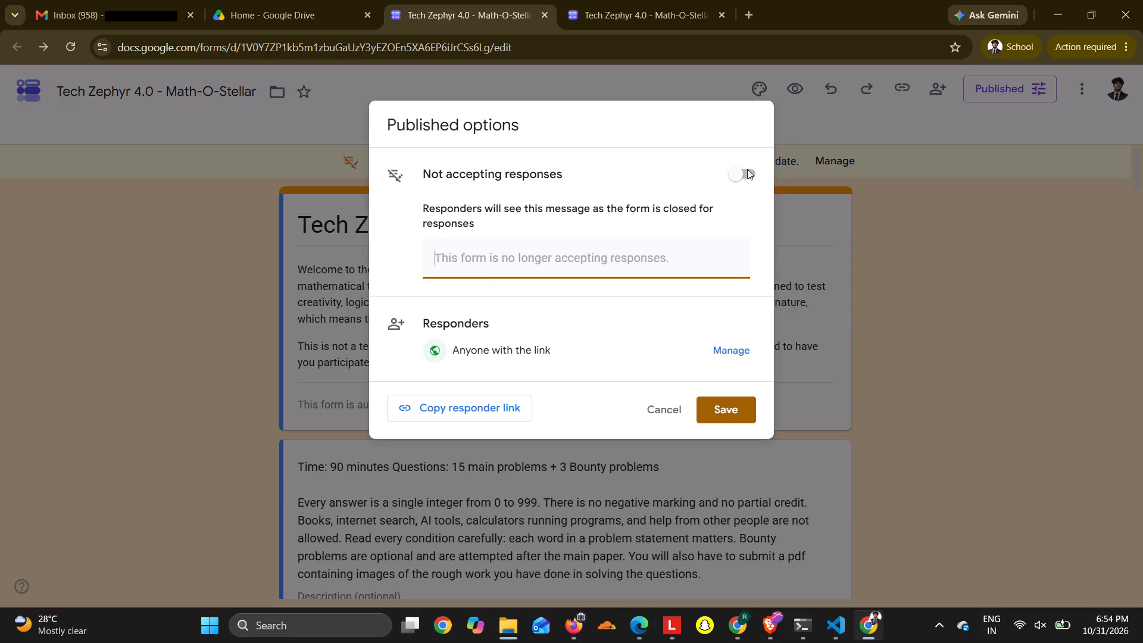
pyautogui.click(732, 172)
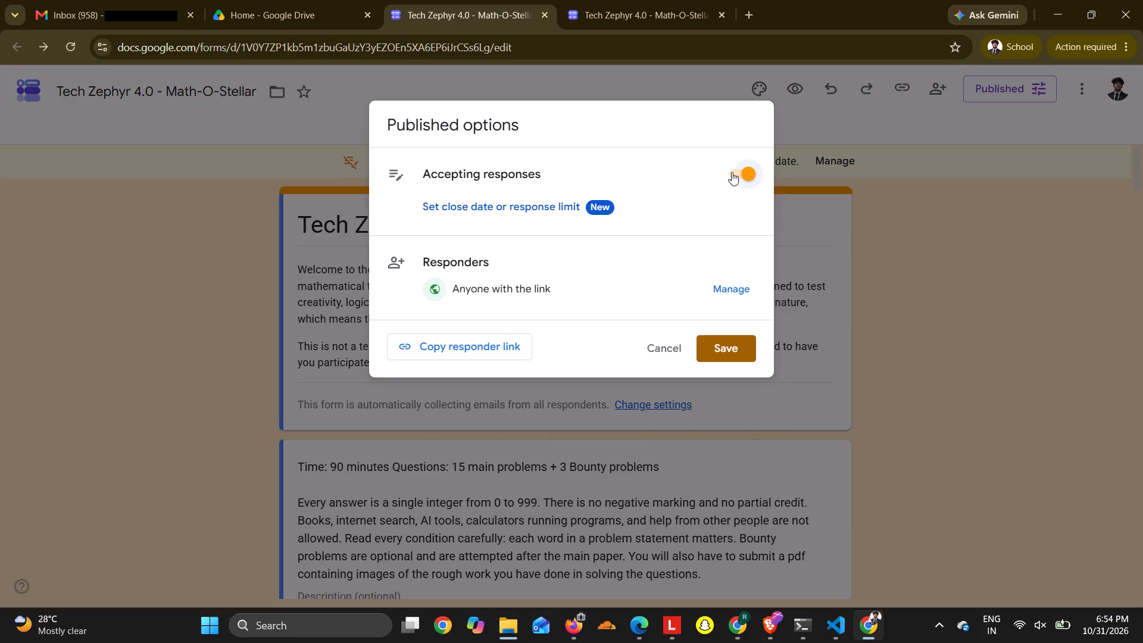
pyautogui.click(755, 172)
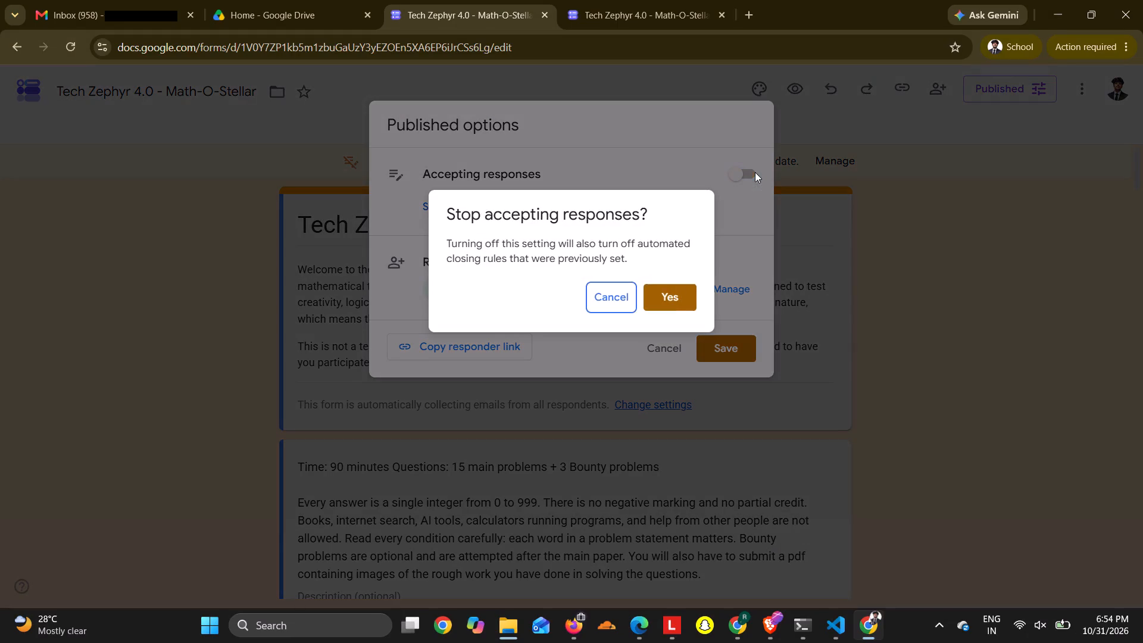
pyautogui.click(657, 302)
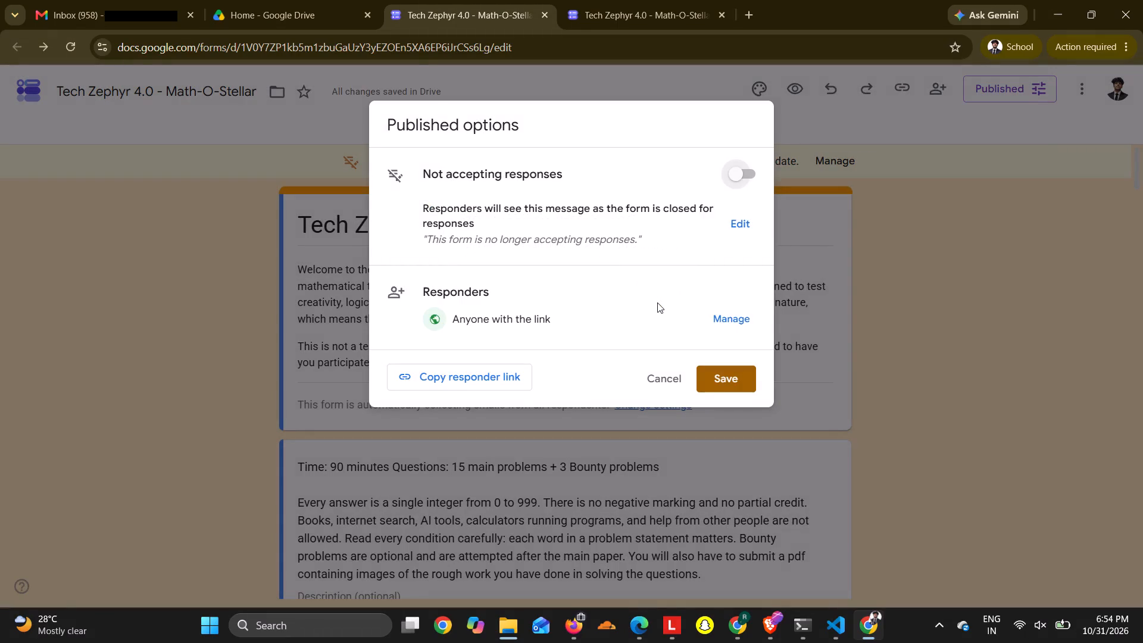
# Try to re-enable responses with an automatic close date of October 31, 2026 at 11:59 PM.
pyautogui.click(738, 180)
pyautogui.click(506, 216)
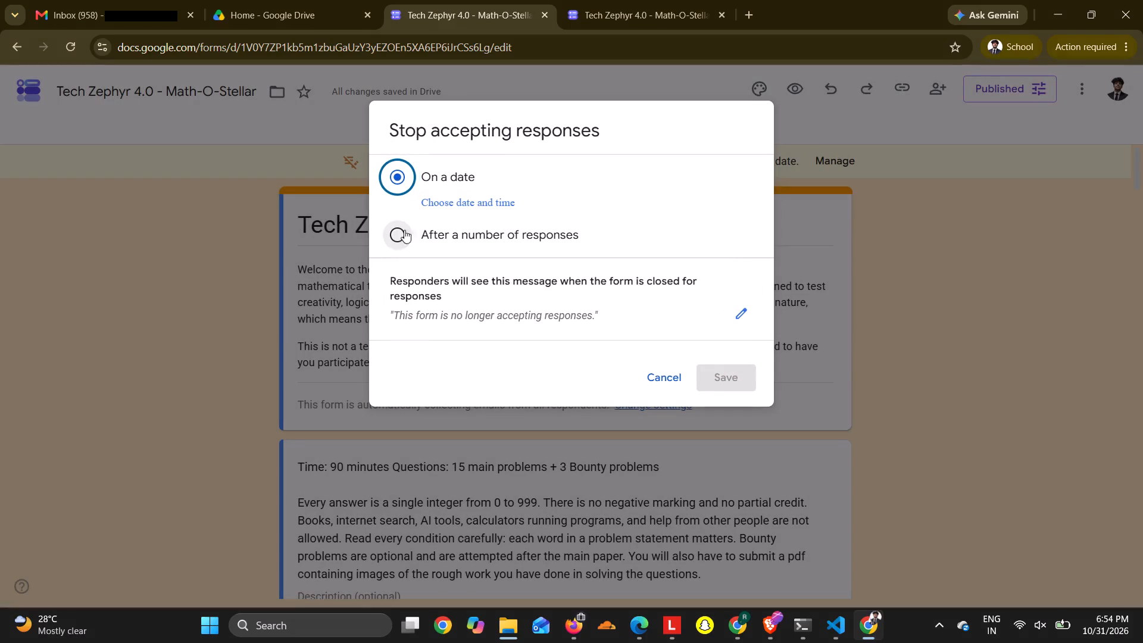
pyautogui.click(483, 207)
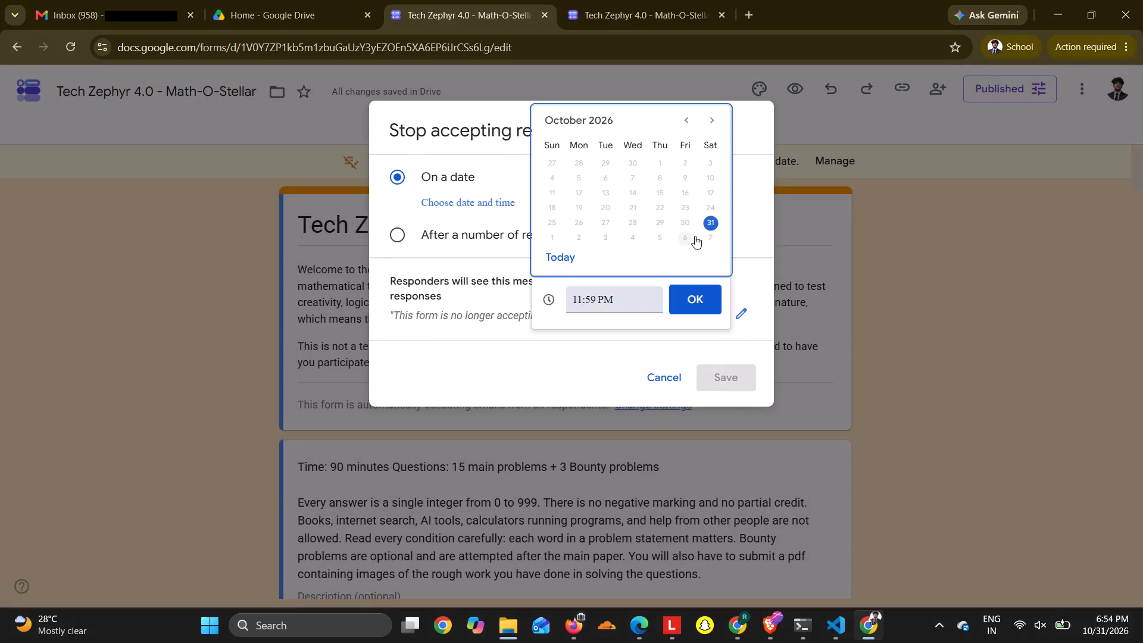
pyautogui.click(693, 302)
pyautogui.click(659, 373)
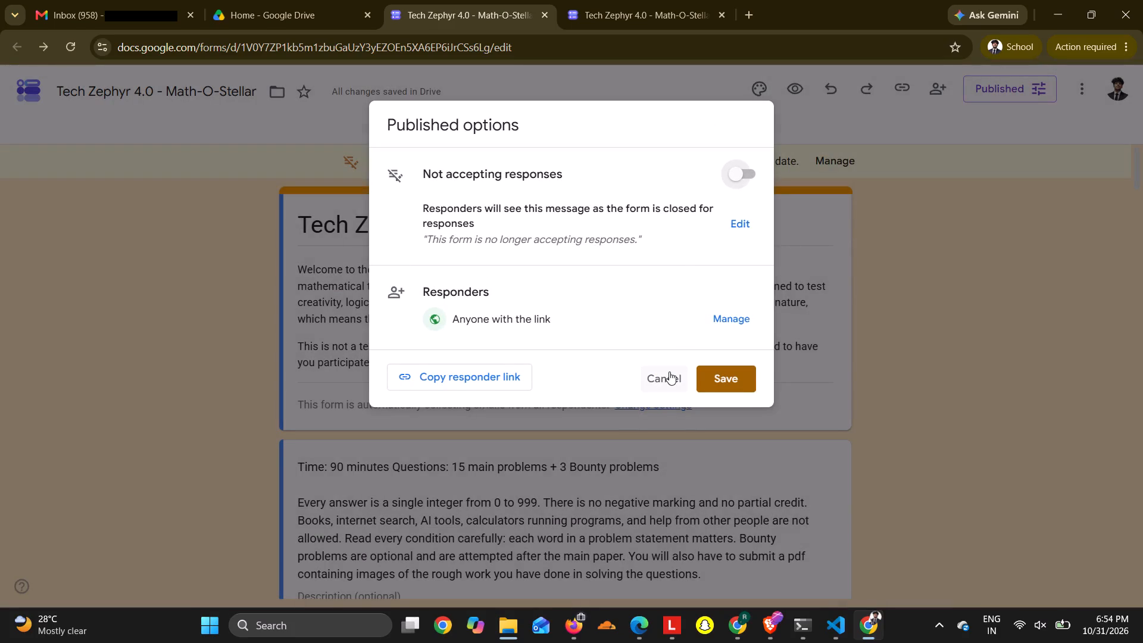
# Save the published options with the form set to not accepting responses.
pyautogui.click(724, 373)
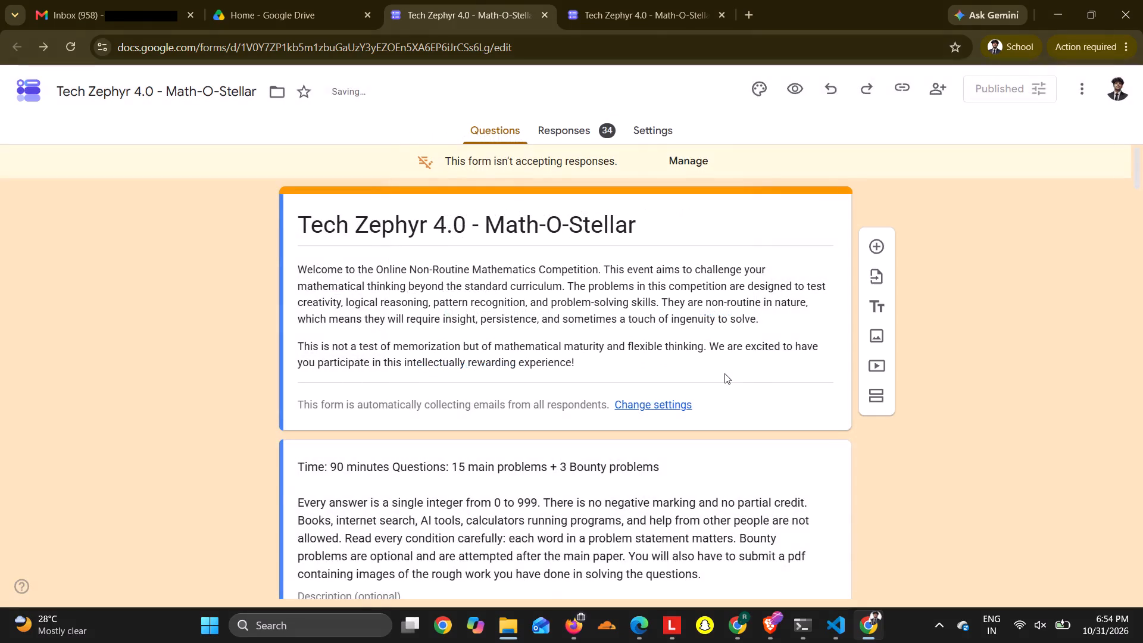
# Open the form's published options again.
pyautogui.click(1038, 92)
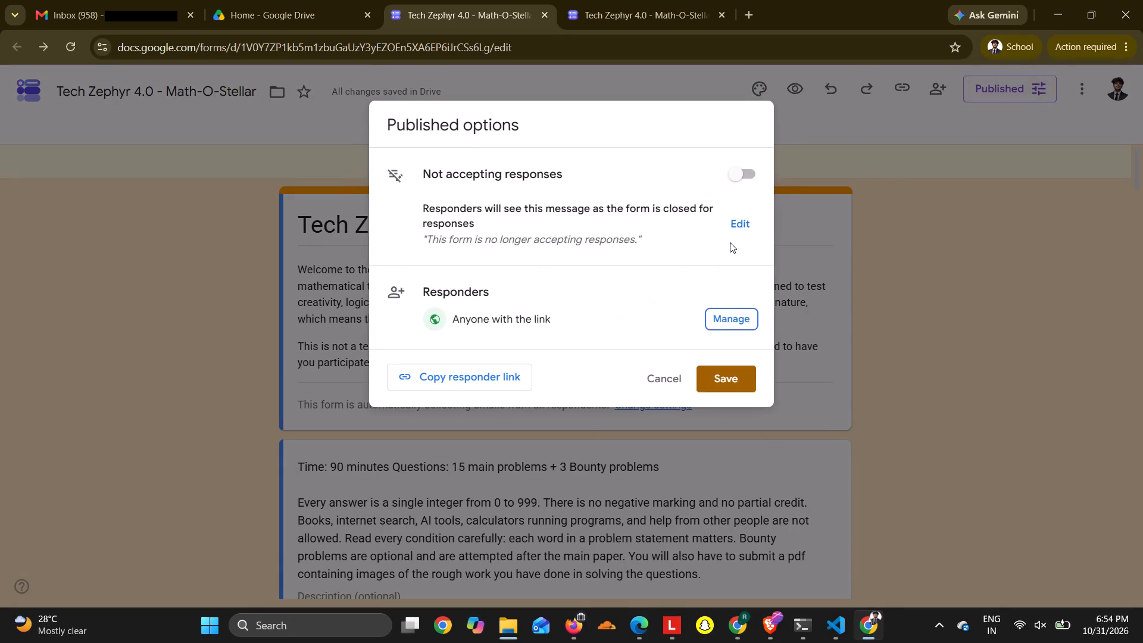
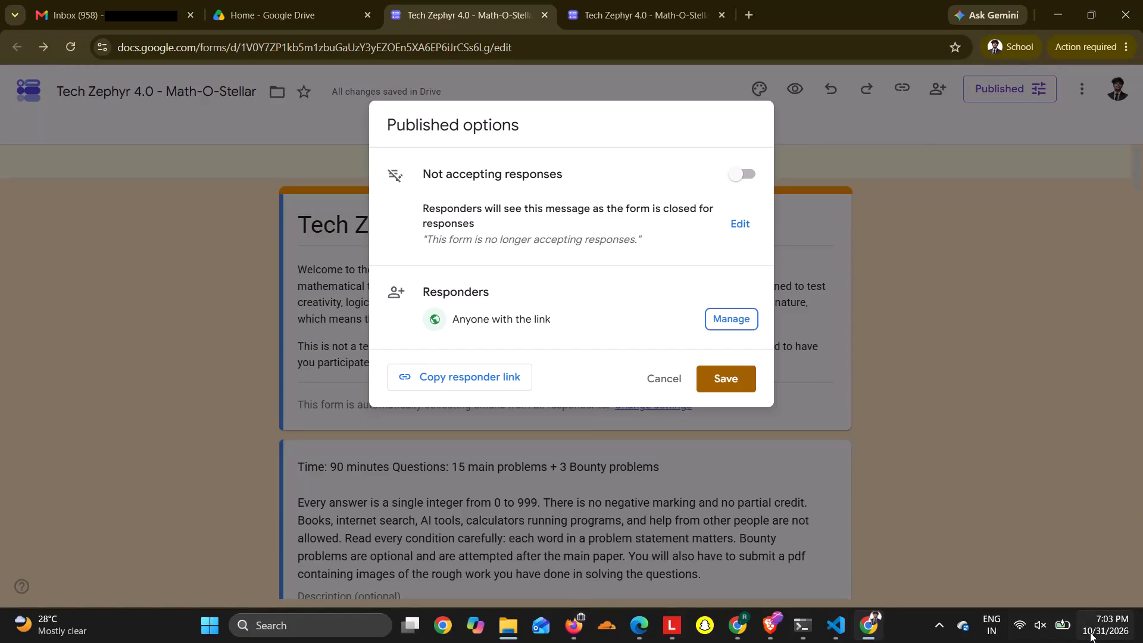
# Open the Windows taskbar calendar to check the current date.
pyautogui.click(1090, 632)
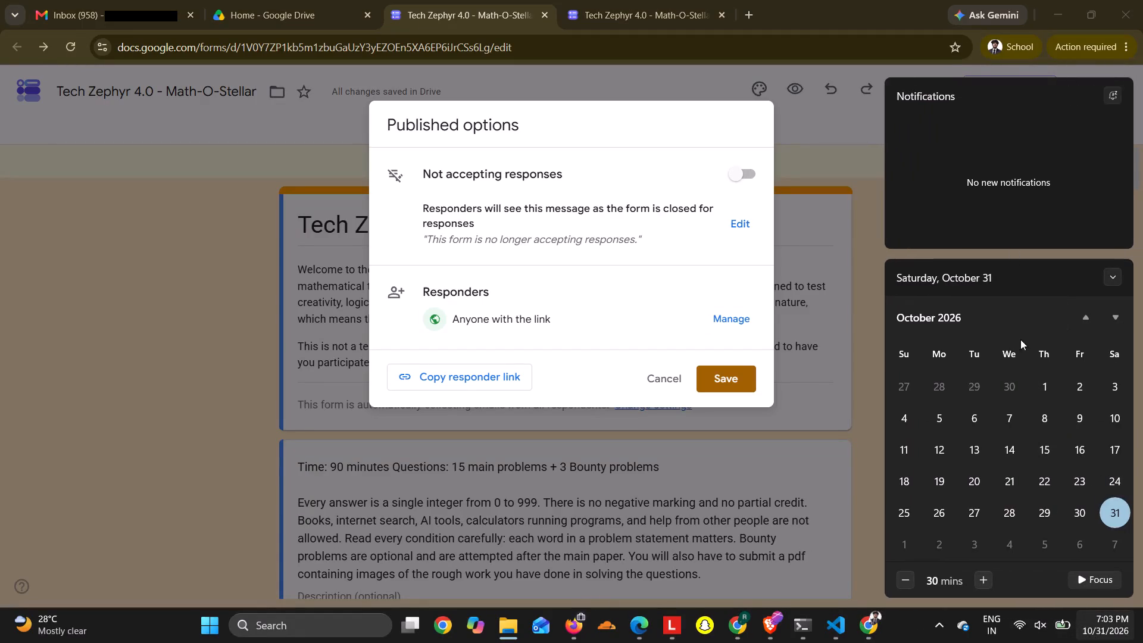
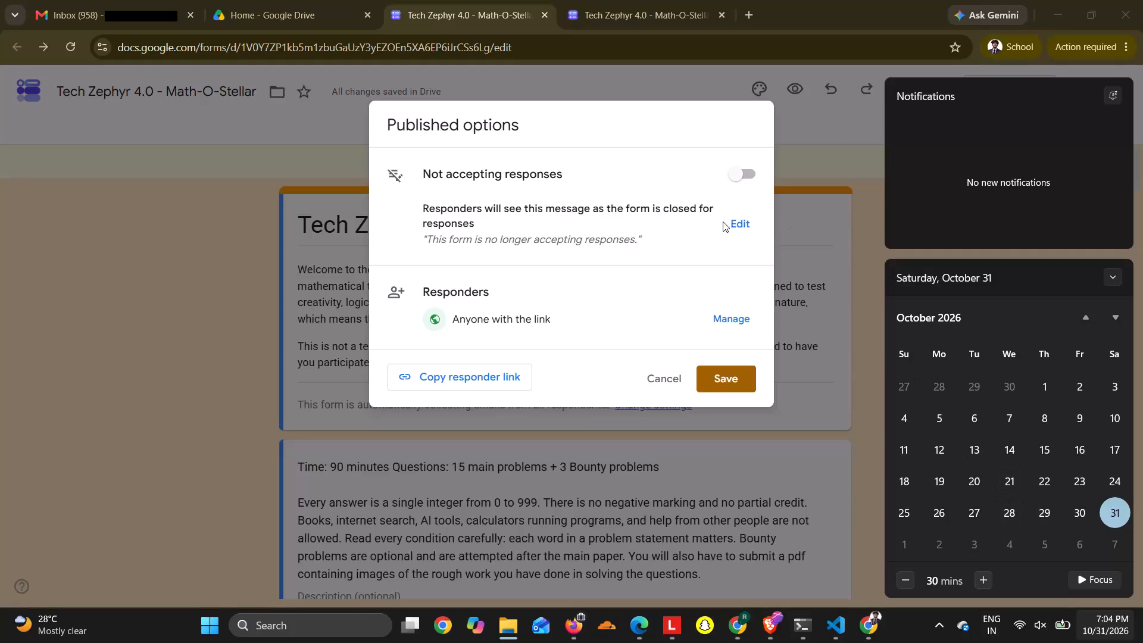
# Turn on response acceptance with automatic closing on October 31, 2026 at 07:15 PM, and save the published options.
pyautogui.click(739, 174)
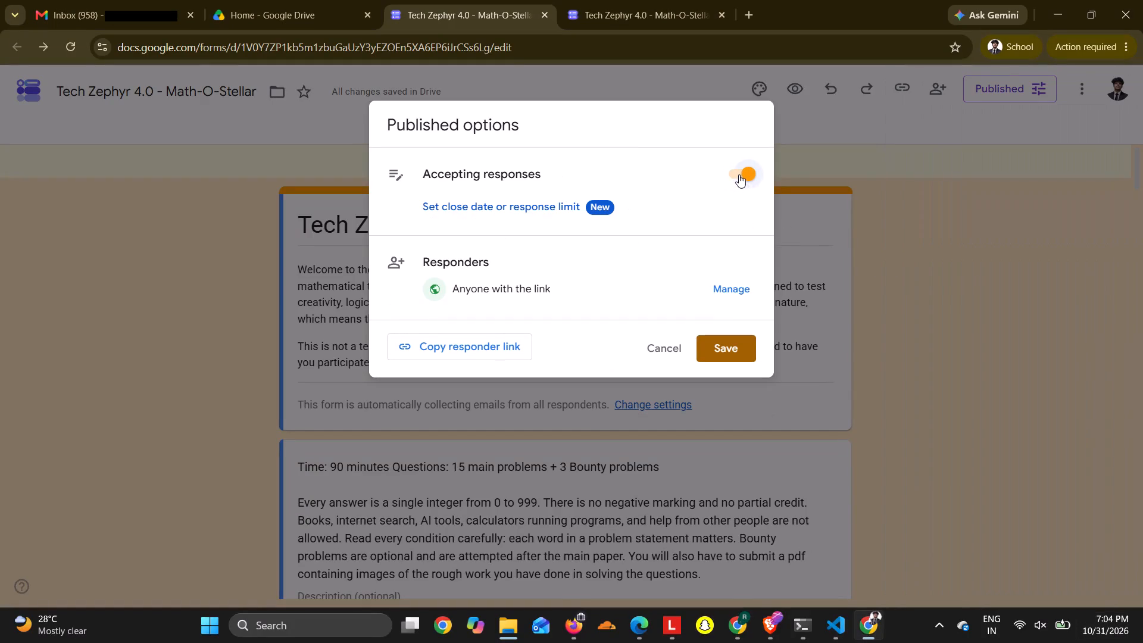
pyautogui.click(590, 201)
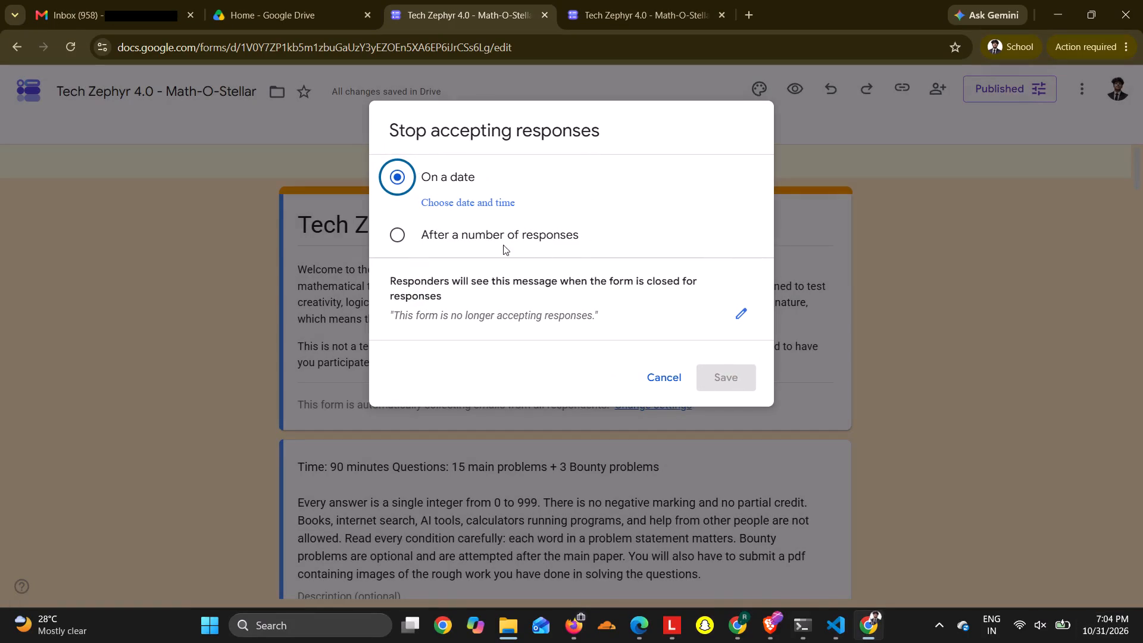
pyautogui.click(496, 208)
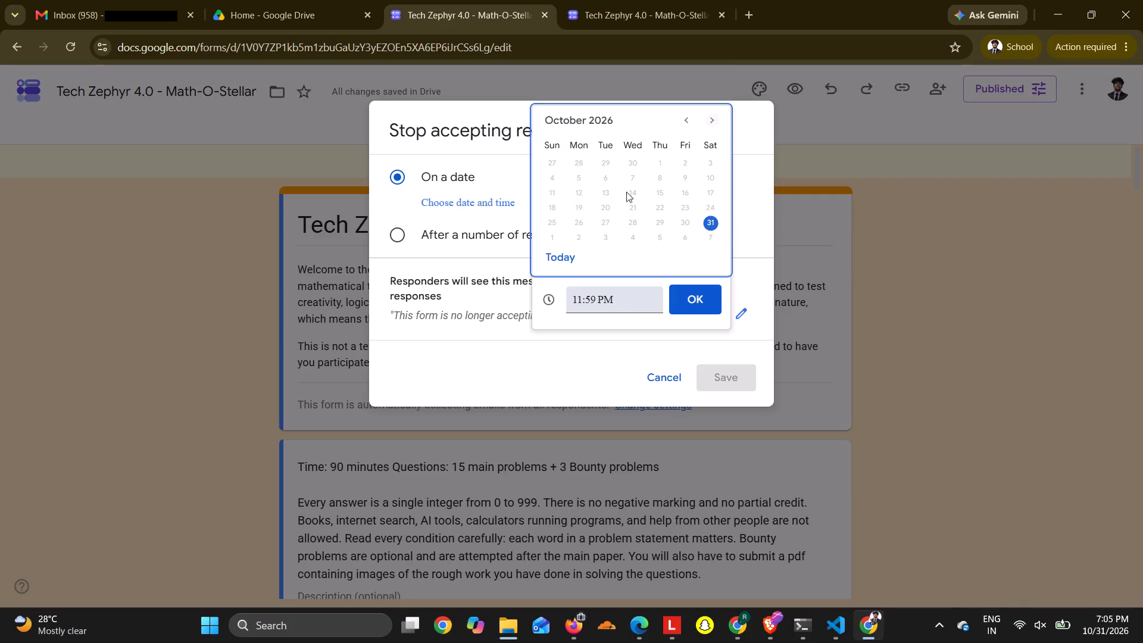
pyautogui.click(599, 310)
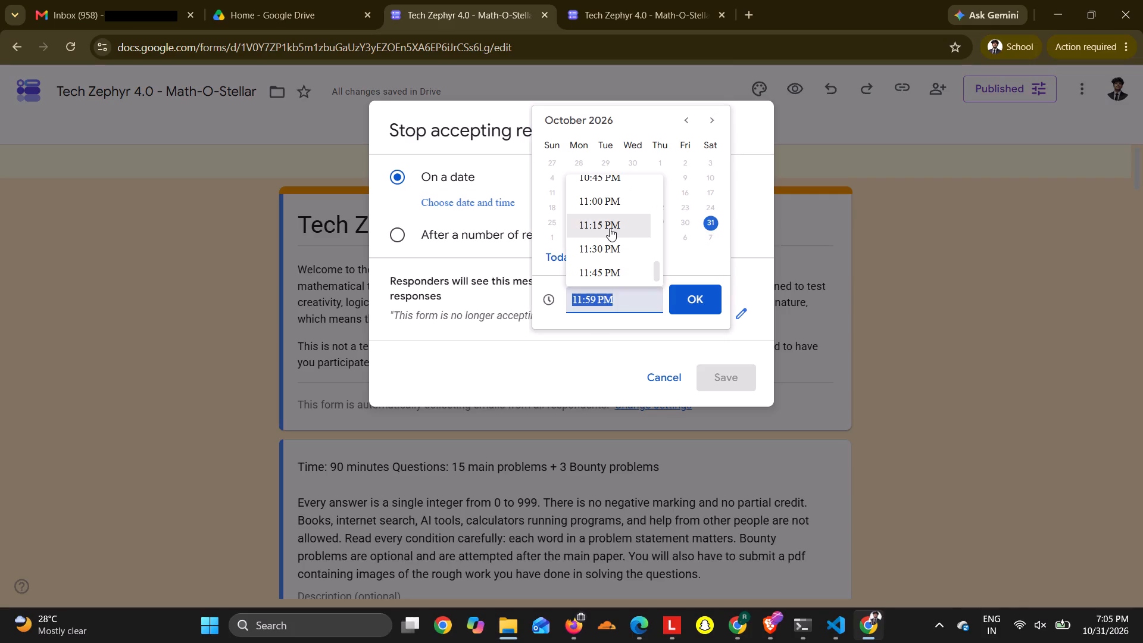
pyautogui.scroll(2, 610, 228)
pyautogui.click(589, 192)
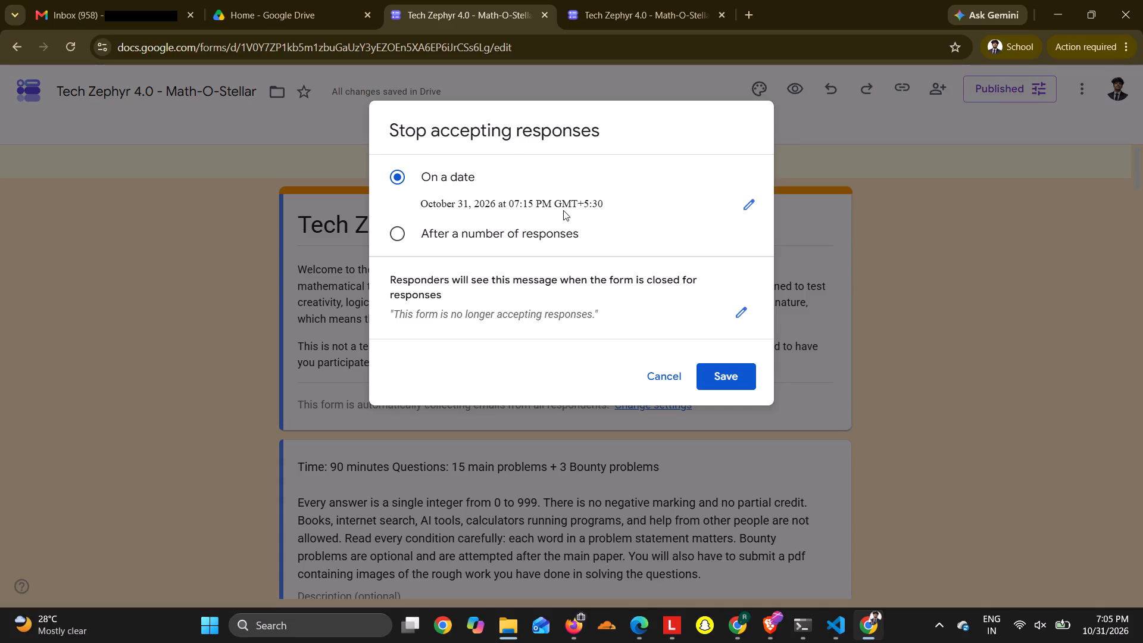
pyautogui.click(723, 382)
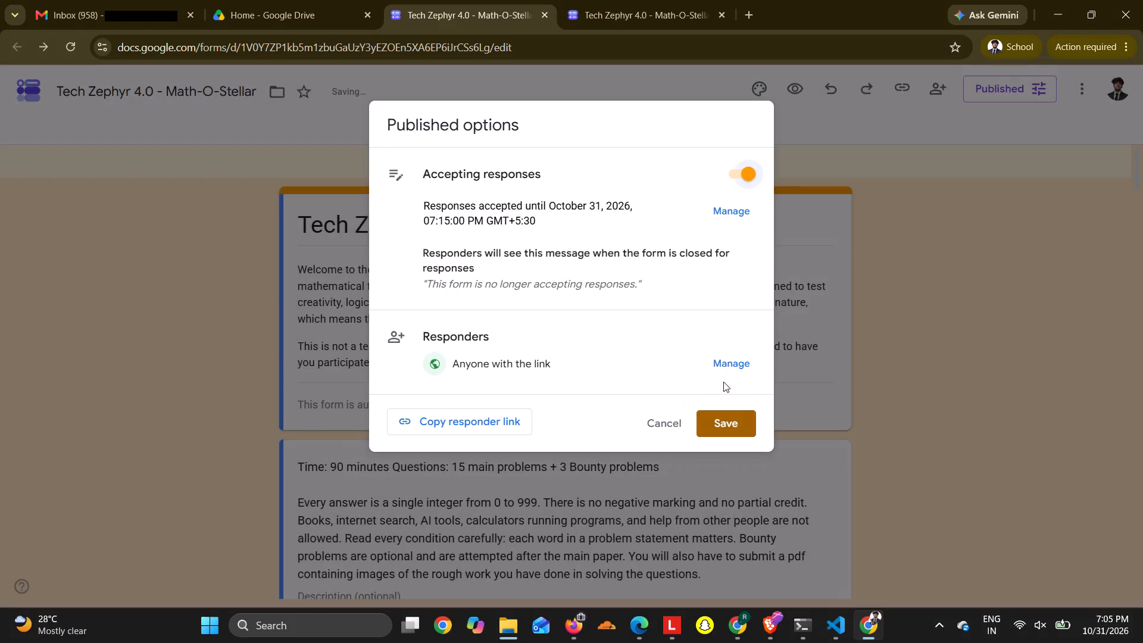
pyautogui.click(746, 421)
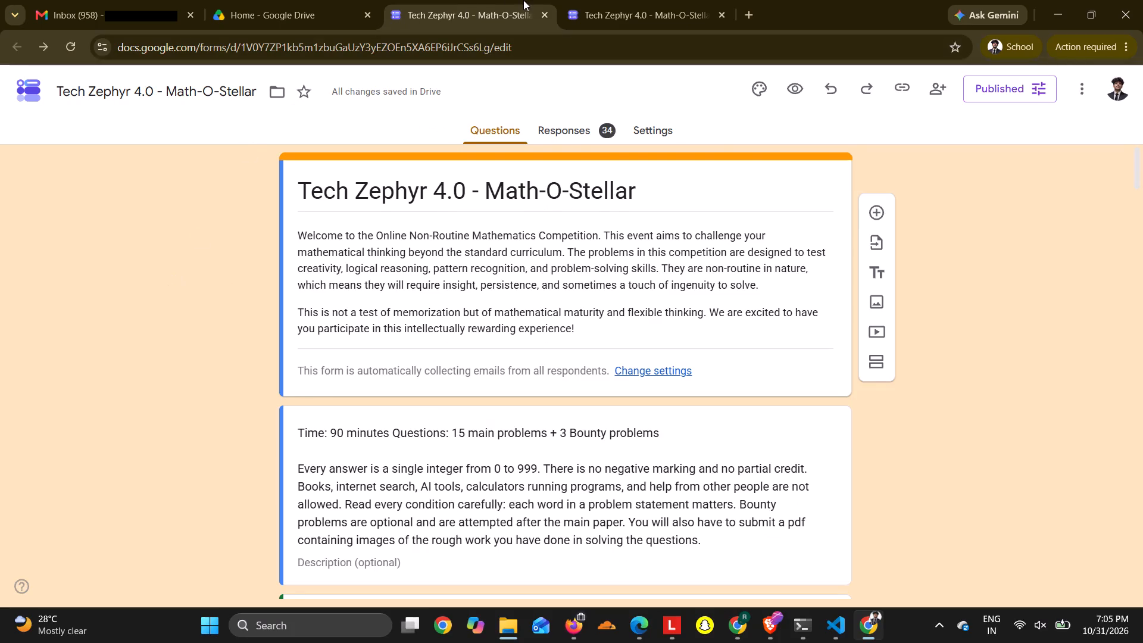
# Look at the Math-O-Stellar (no) form, and recheck the response acceptance and closing time of the original Math-O-Stellar form.
pyautogui.click(630, 0)
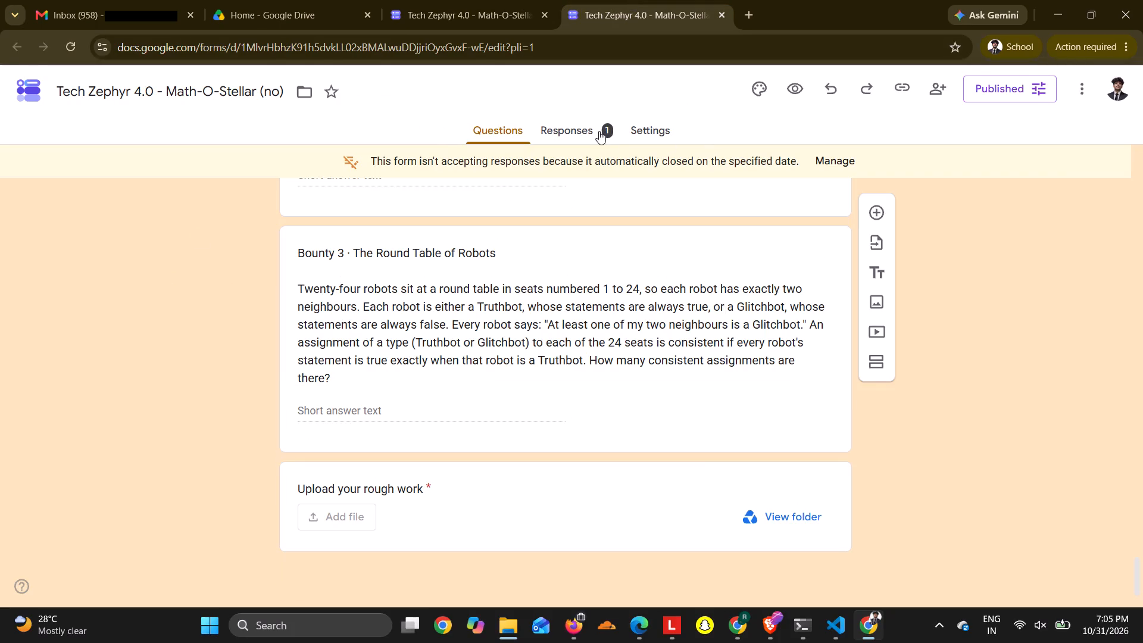
pyautogui.click(489, 29)
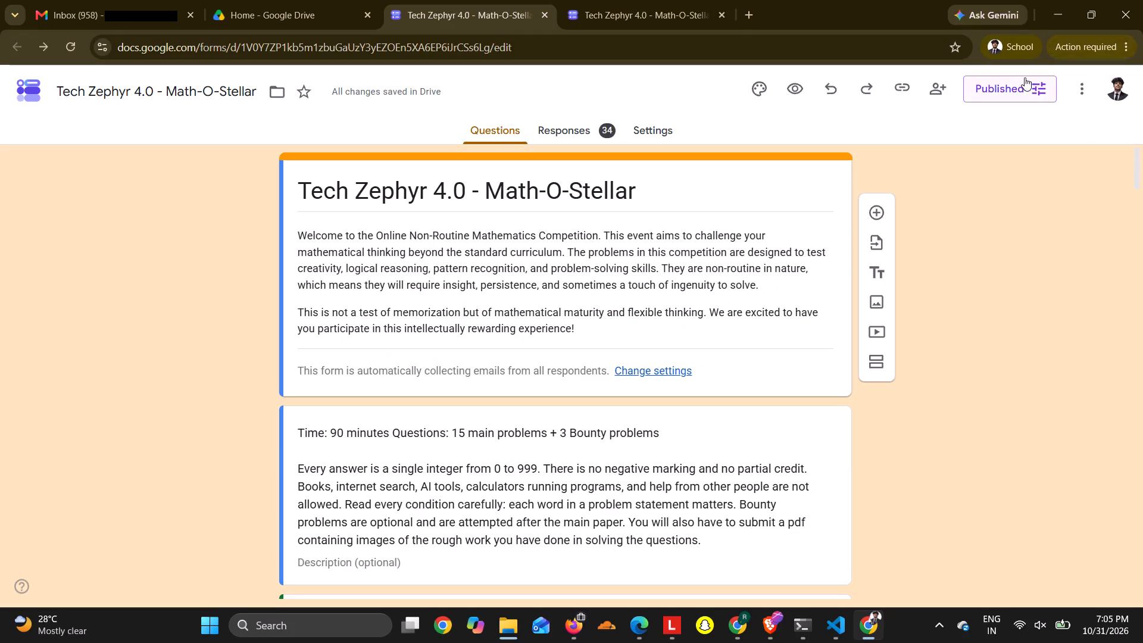
pyautogui.click(1025, 77)
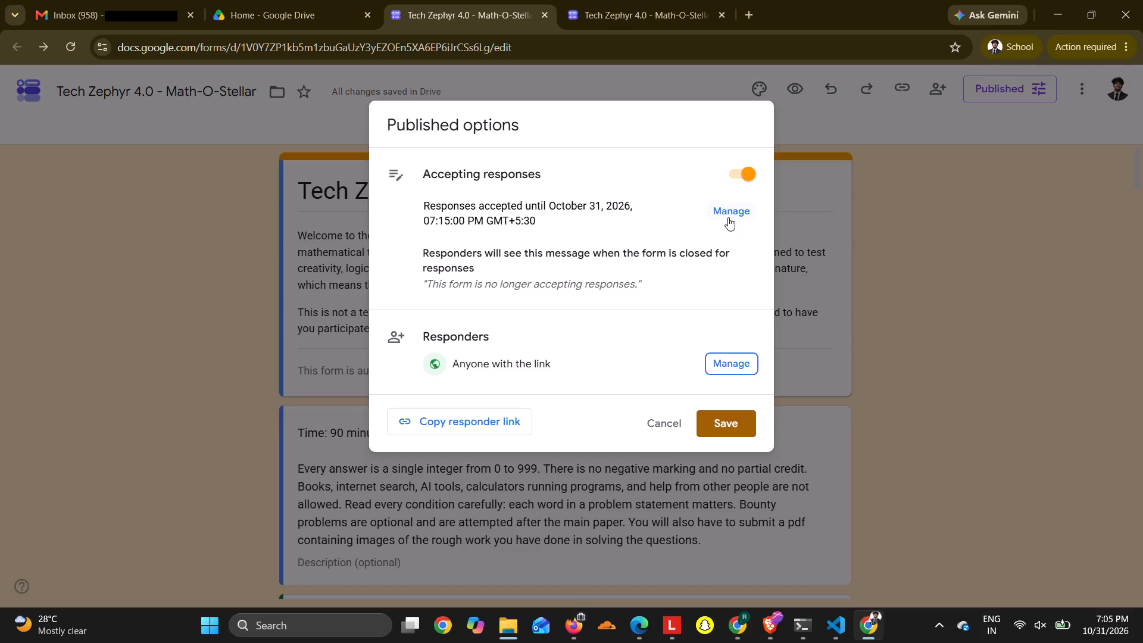
pyautogui.click(734, 421)
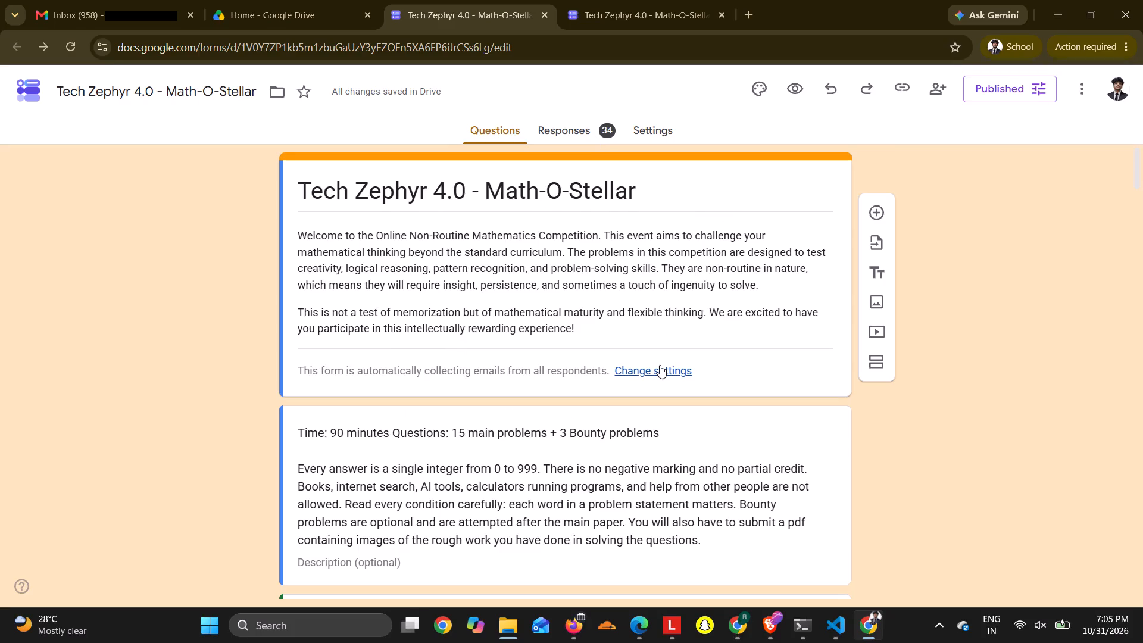
pyautogui.scroll(-9, 660, 365)
pyautogui.scroll(11, 660, 365)
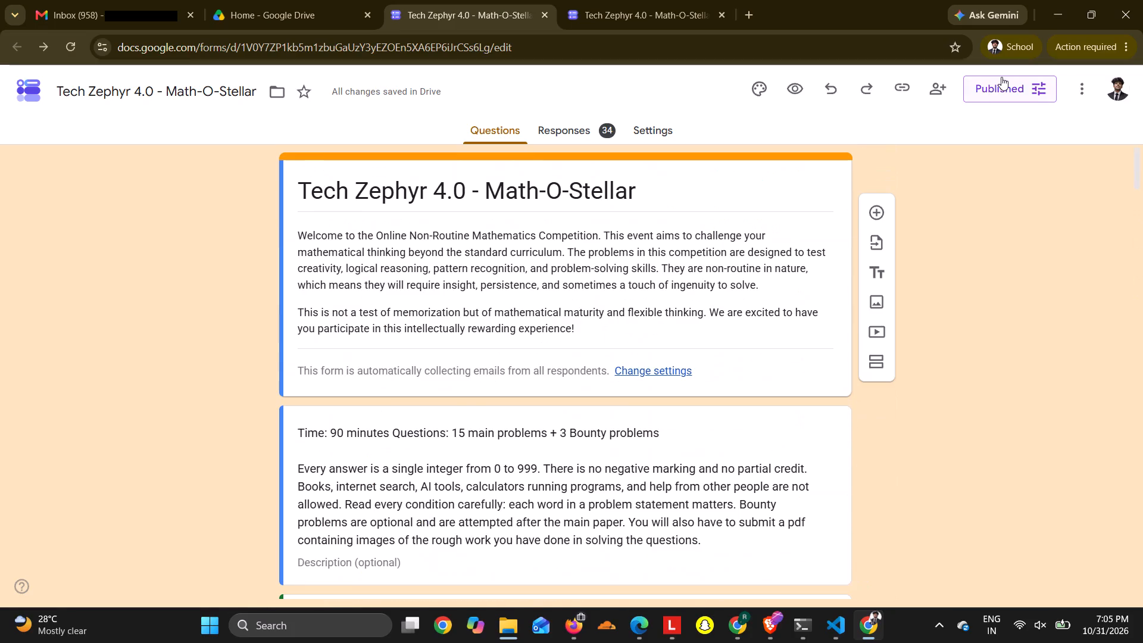
pyautogui.click(1001, 77)
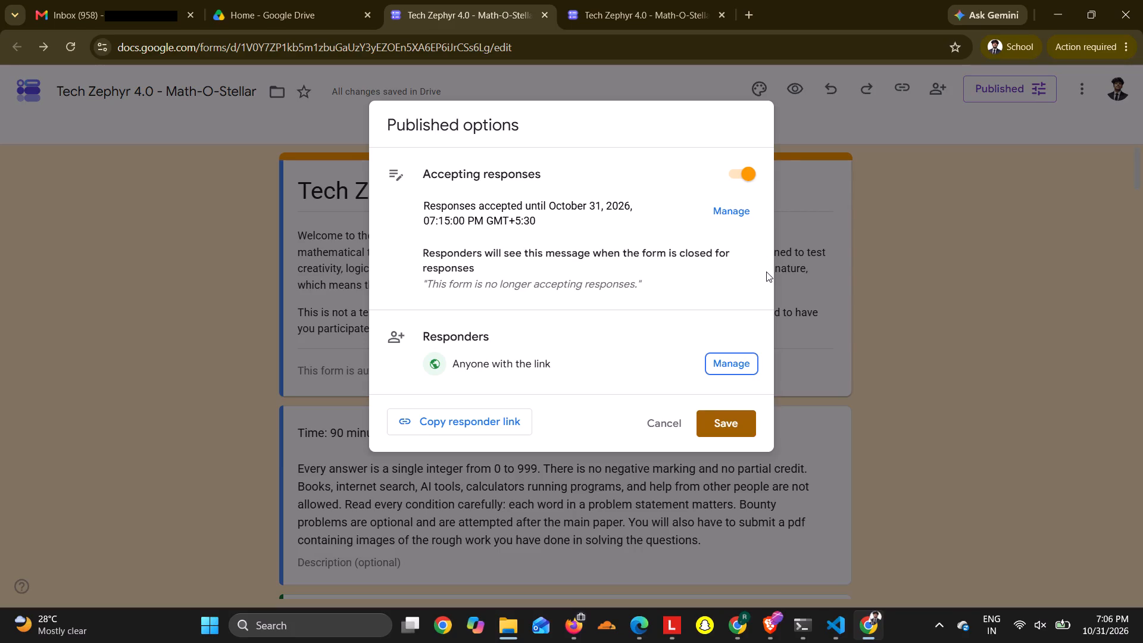
pyautogui.click(720, 422)
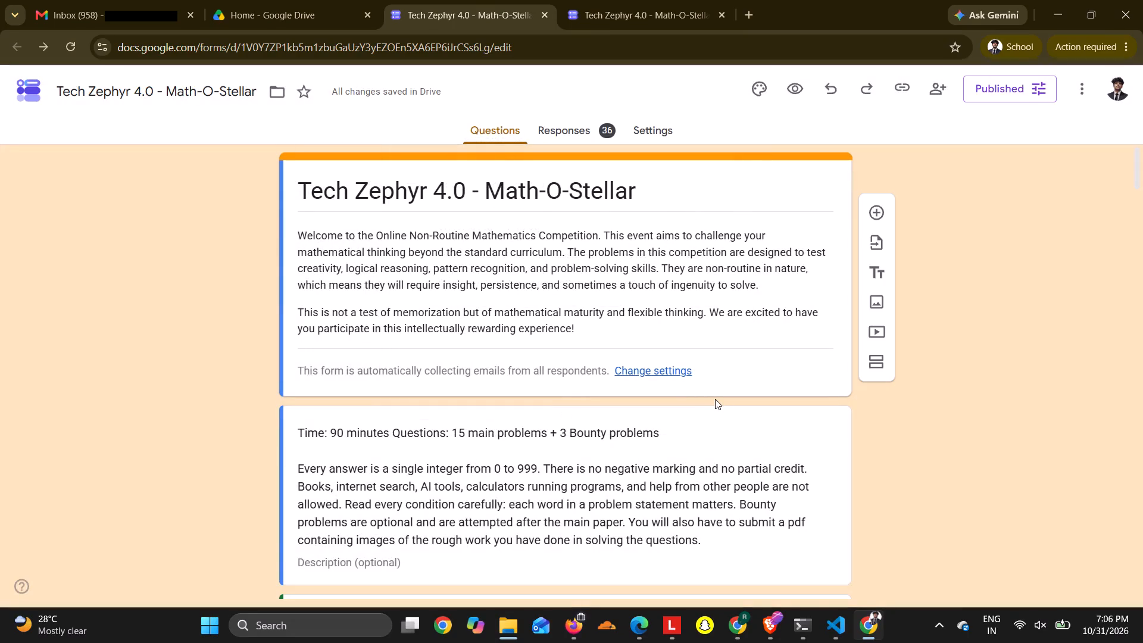
# Reload the Math-O-Stellar form and review its response, file upload, presentation and default settings.
pyautogui.press('F5')
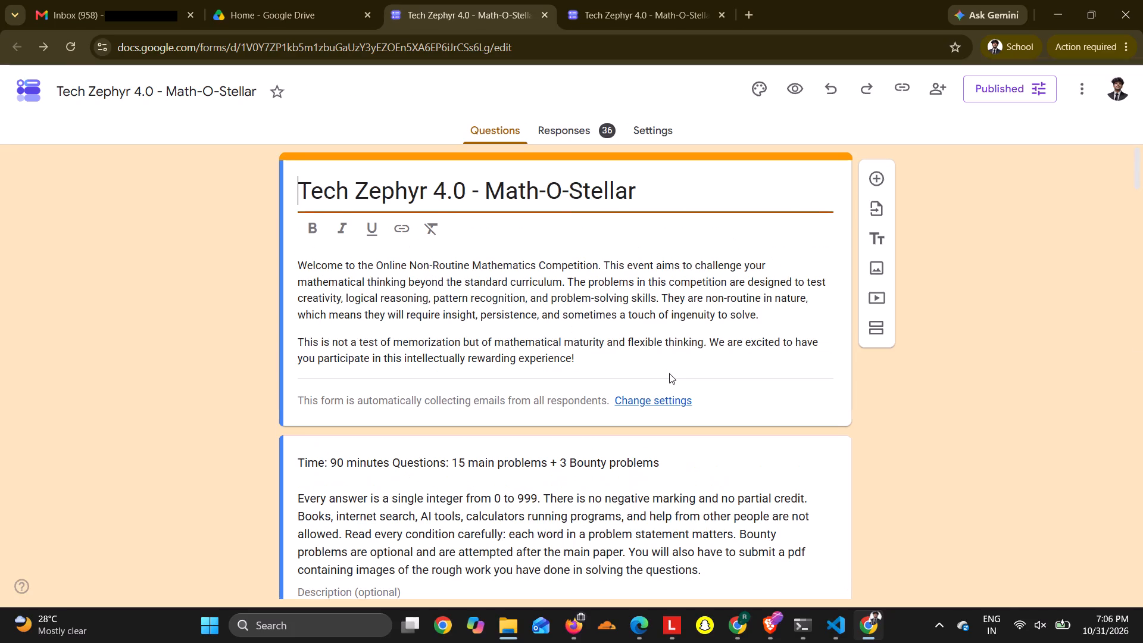
pyautogui.click(663, 398)
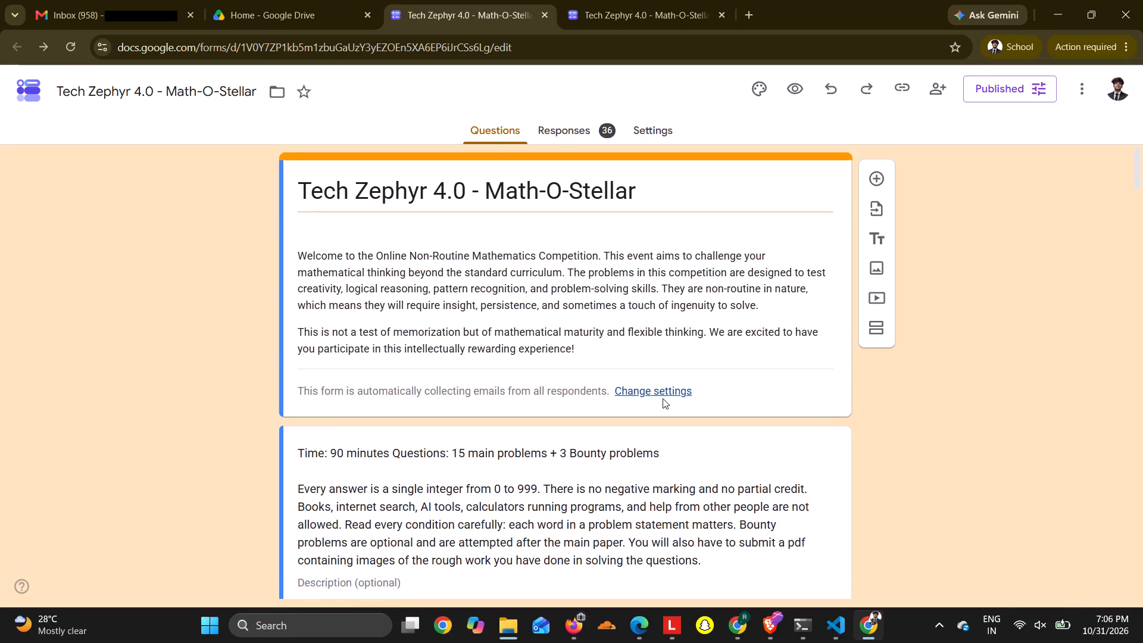
pyautogui.click(655, 367)
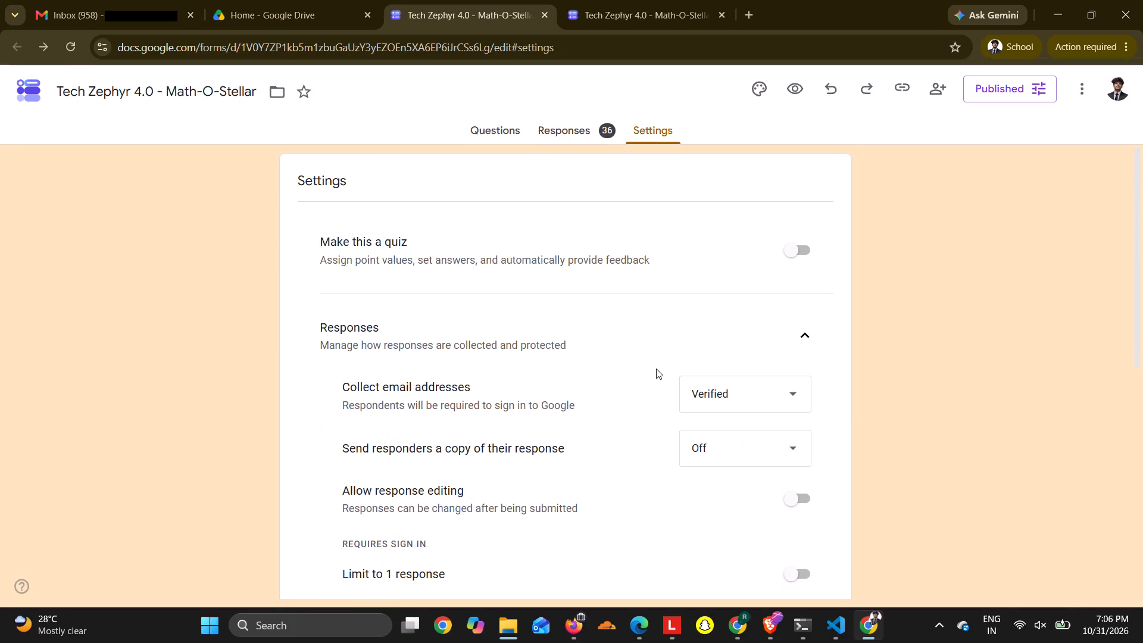
pyautogui.scroll(-6, 662, 399)
pyautogui.scroll(3, 662, 399)
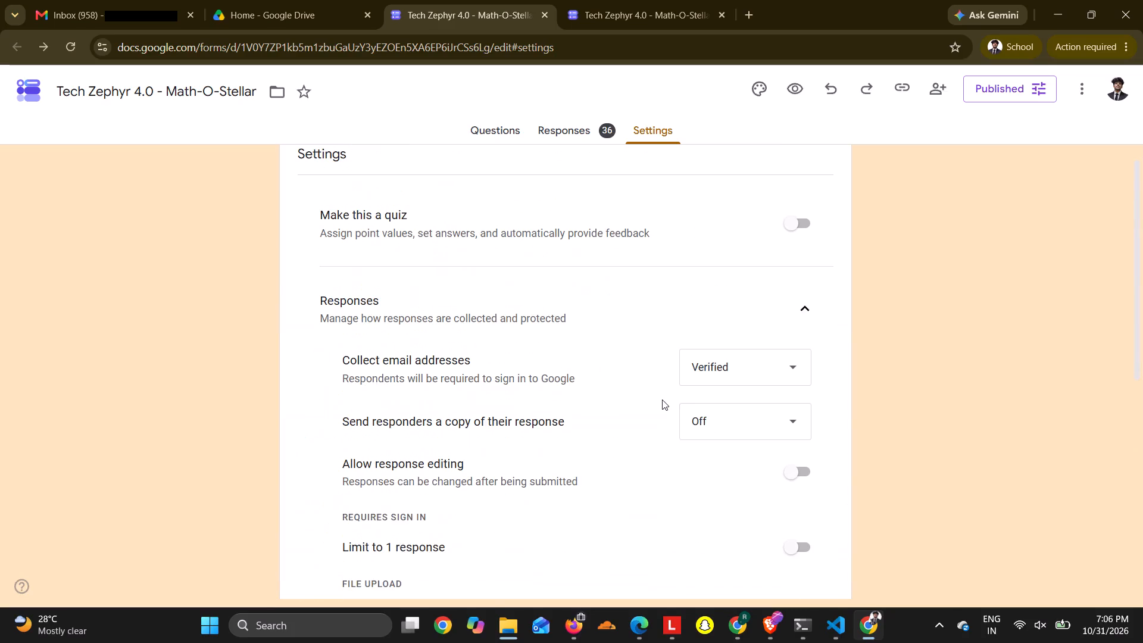
pyautogui.scroll(2, 662, 399)
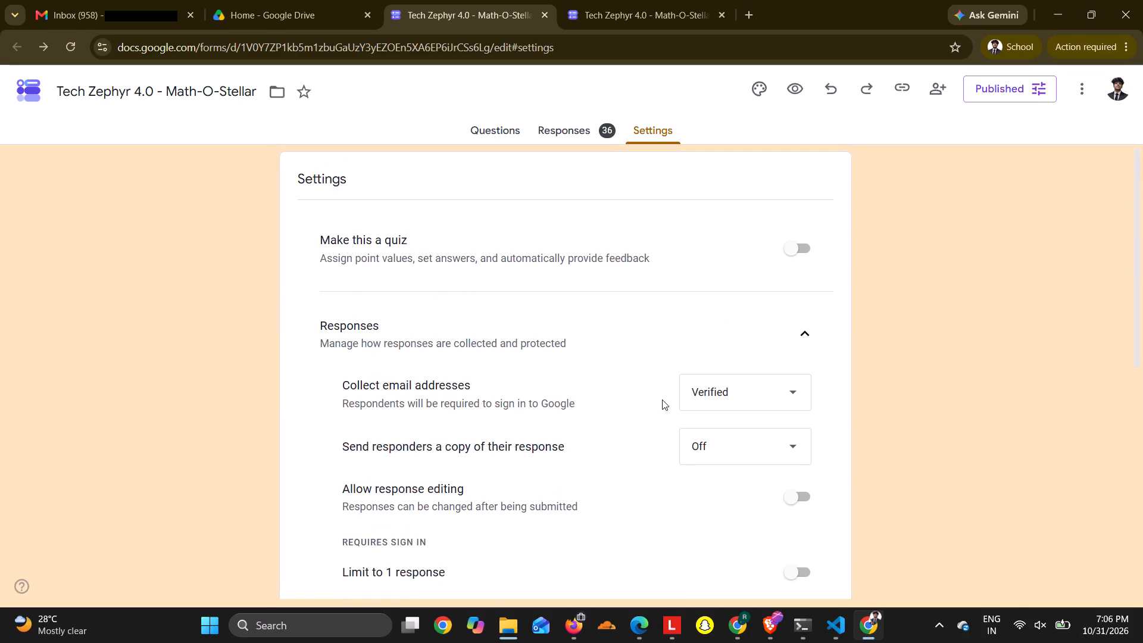
pyautogui.scroll(1, 662, 399)
pyautogui.scroll(-2, 662, 399)
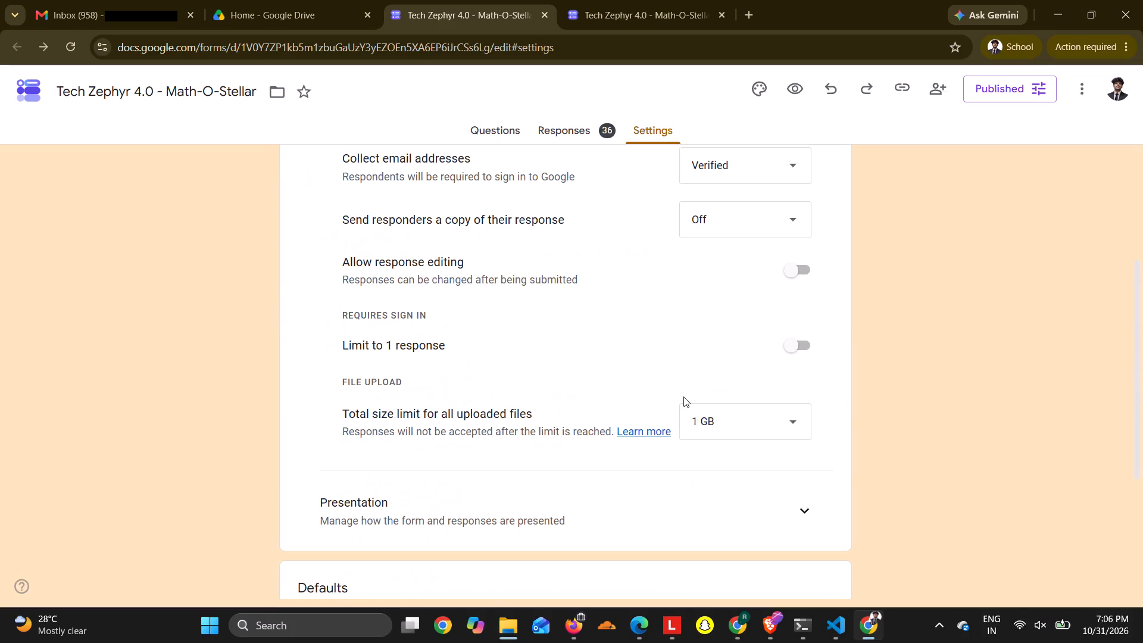
pyautogui.scroll(-2, 683, 397)
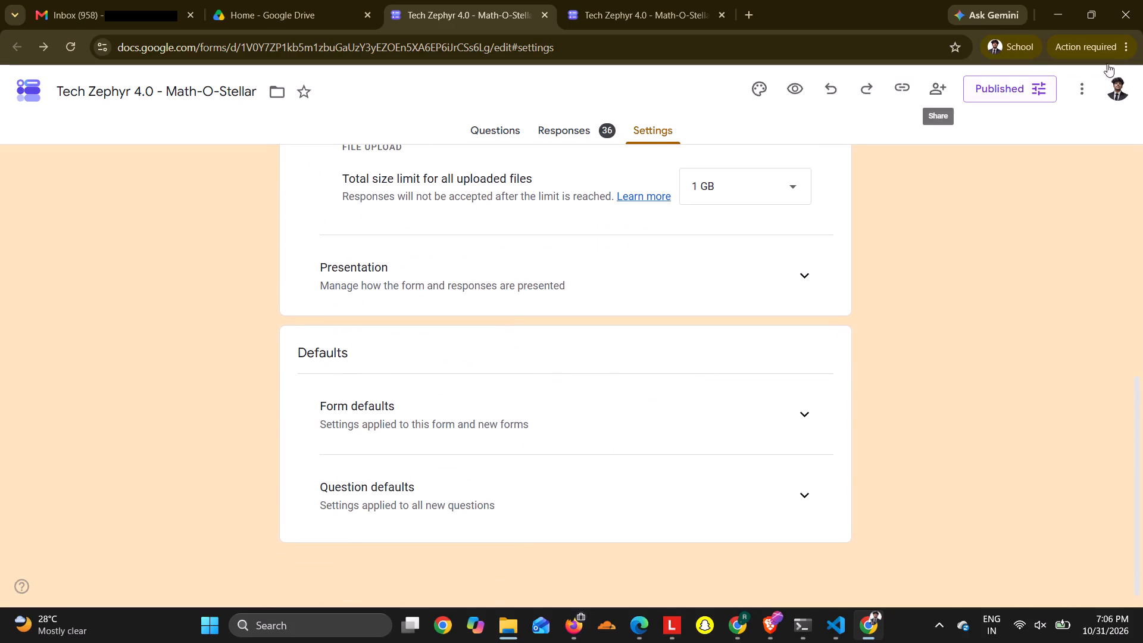
# Review the form's published options and its editor and responder sharing access.
pyautogui.click(1093, 86)
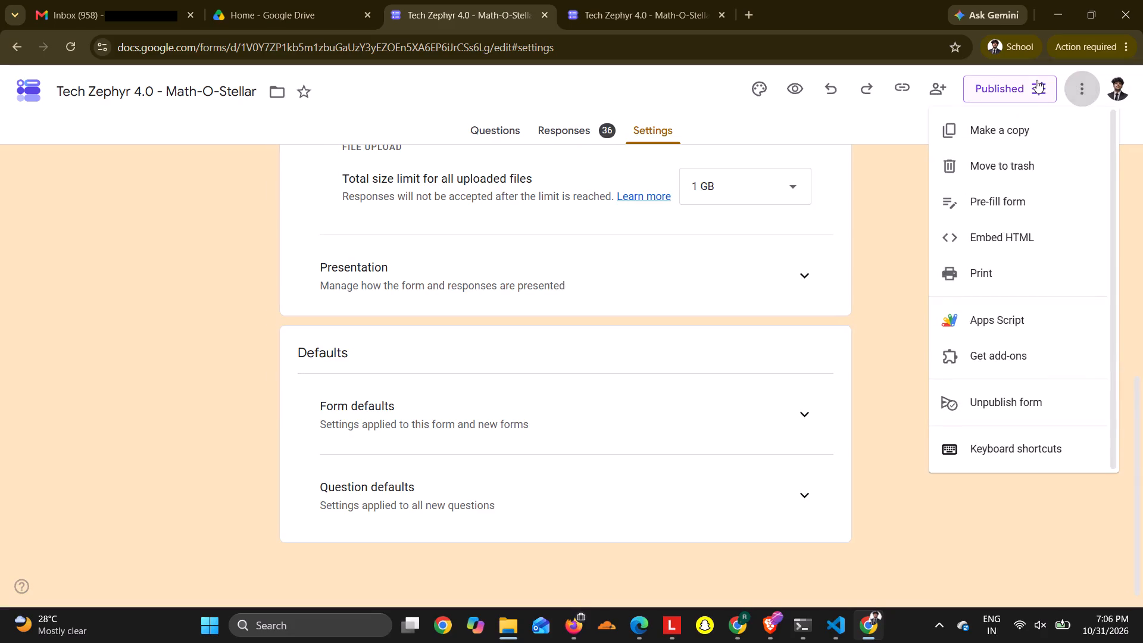
pyautogui.click(1036, 80)
pyautogui.click(1036, 80)
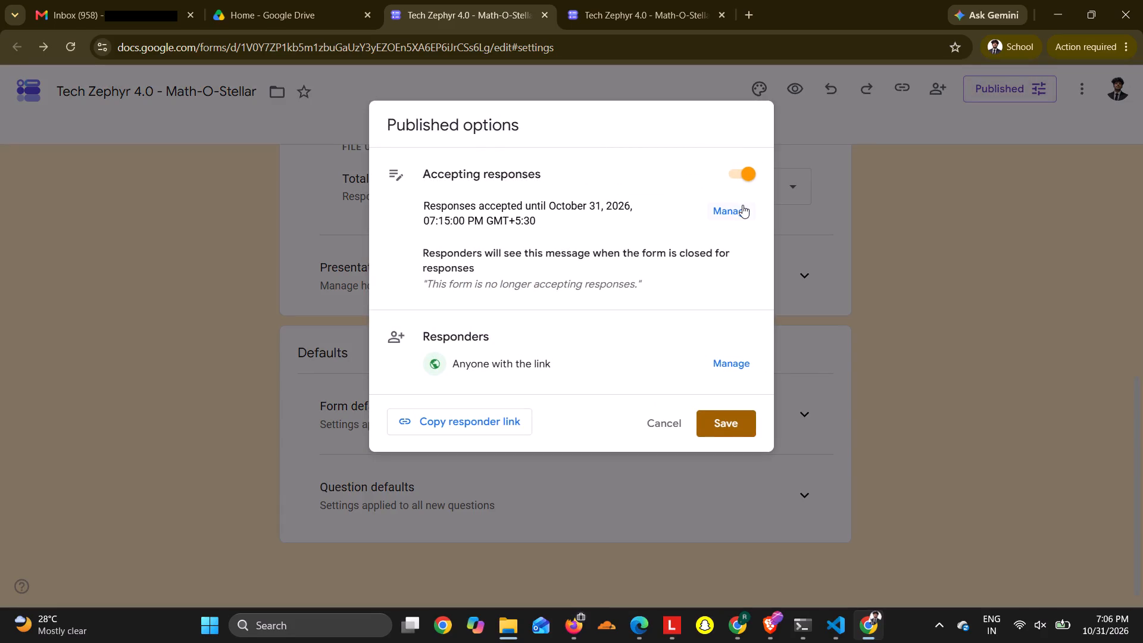
pyautogui.click(732, 360)
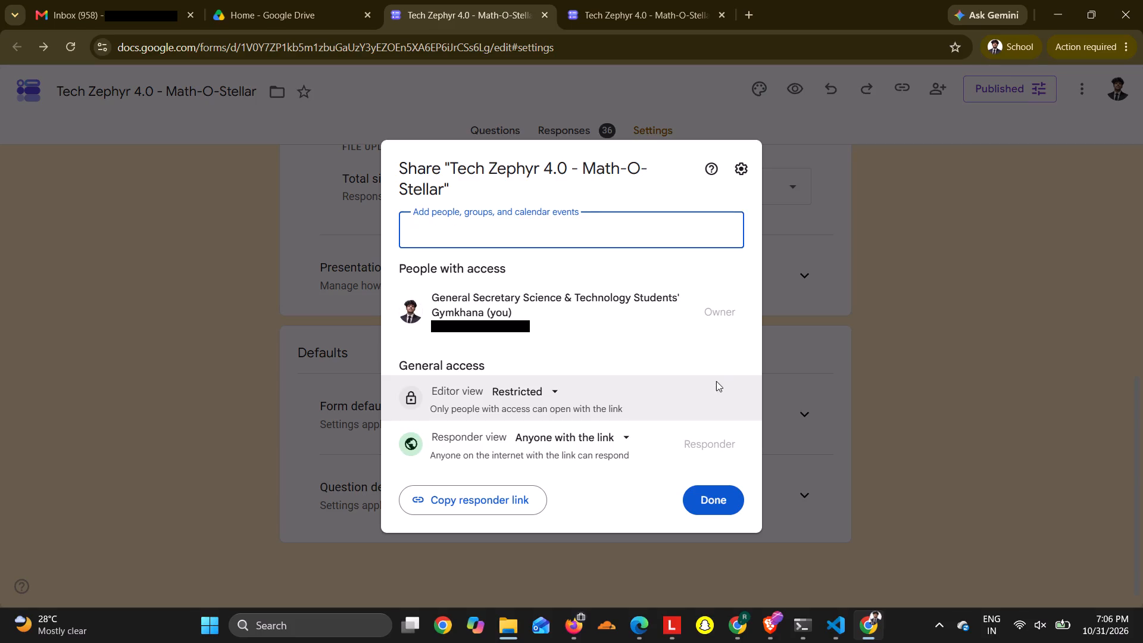
pyautogui.click(882, 448)
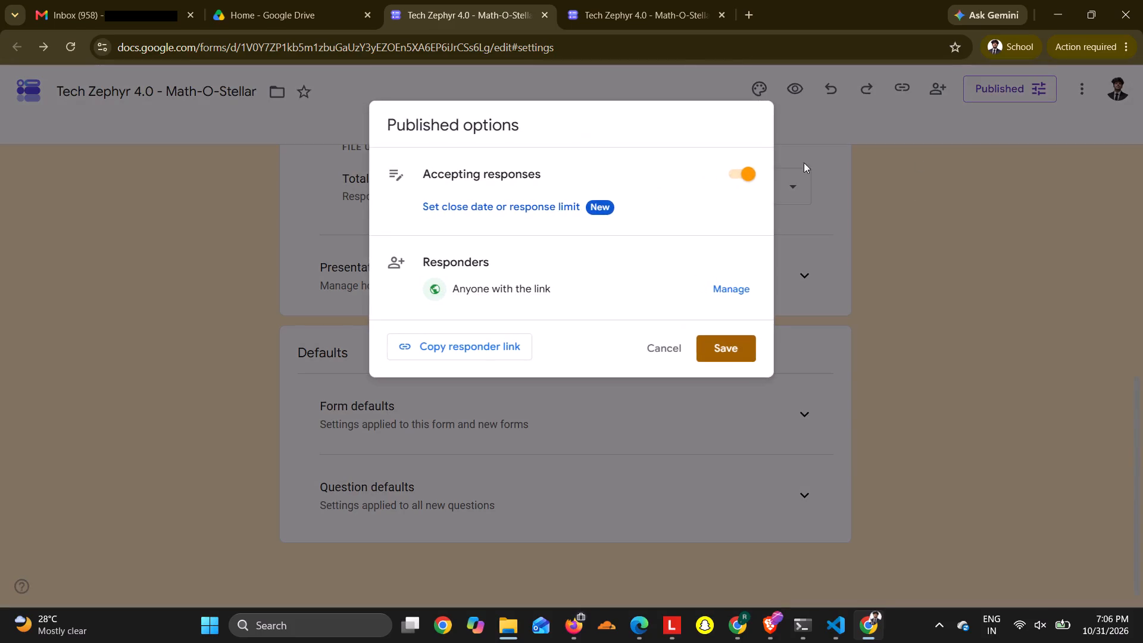
# Save the automatic closing rule again with October 31, 2026, 07:15 PM as the stop date.
pyautogui.click(526, 199)
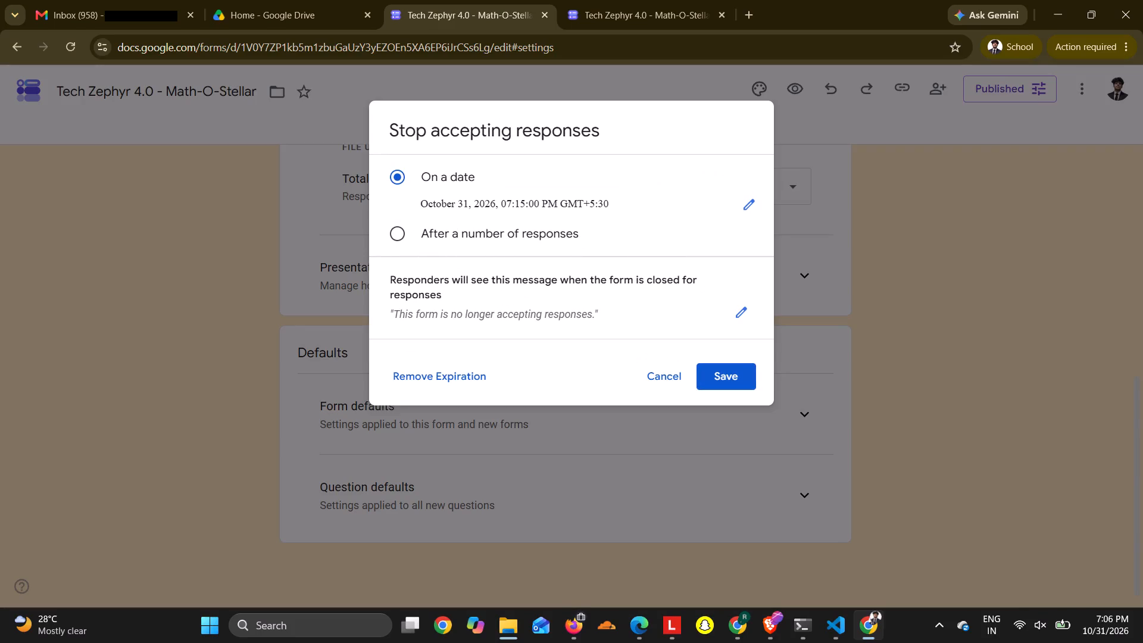
pyautogui.click(727, 379)
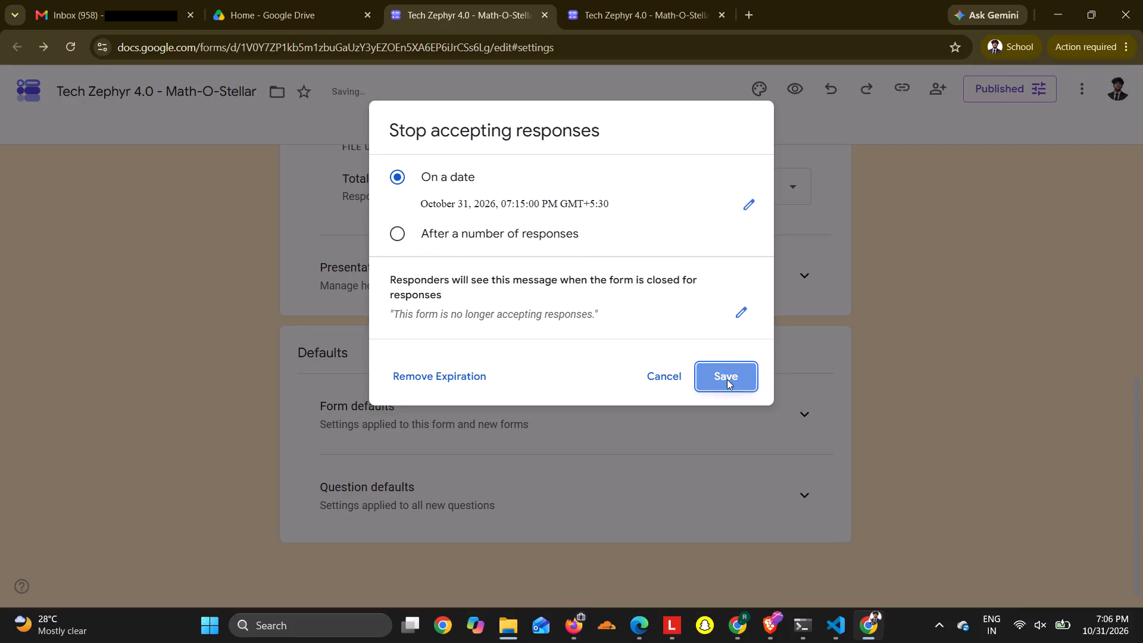
pyautogui.click(726, 433)
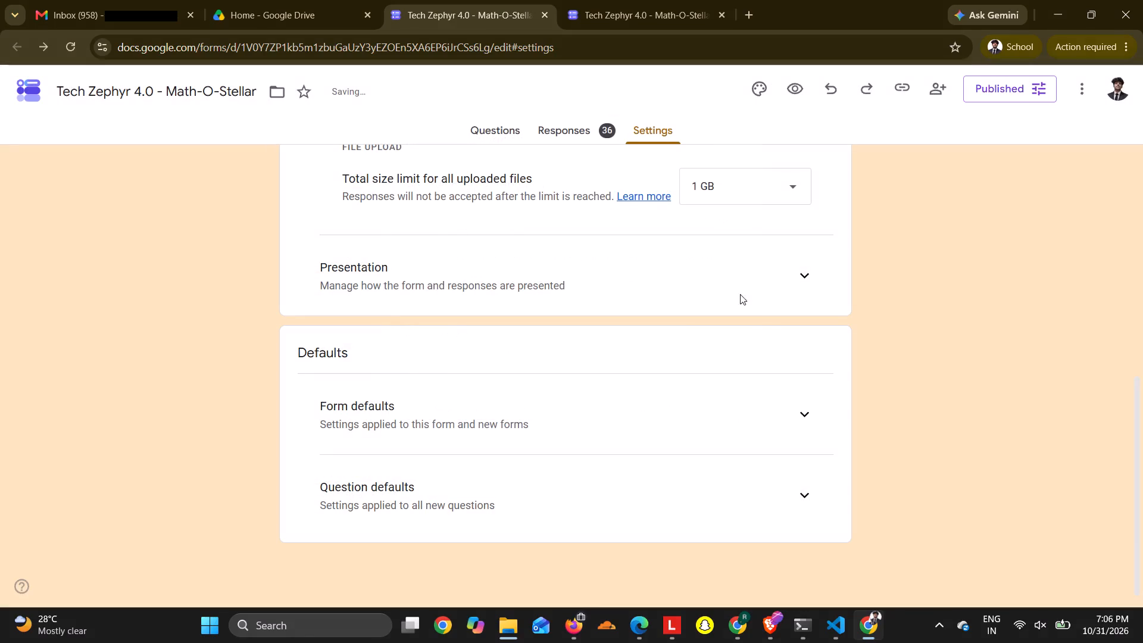
# Search the web for "gmt time" in a new browser tab to check the current GMT time.
pyautogui.hotkey('ctrl', 't')
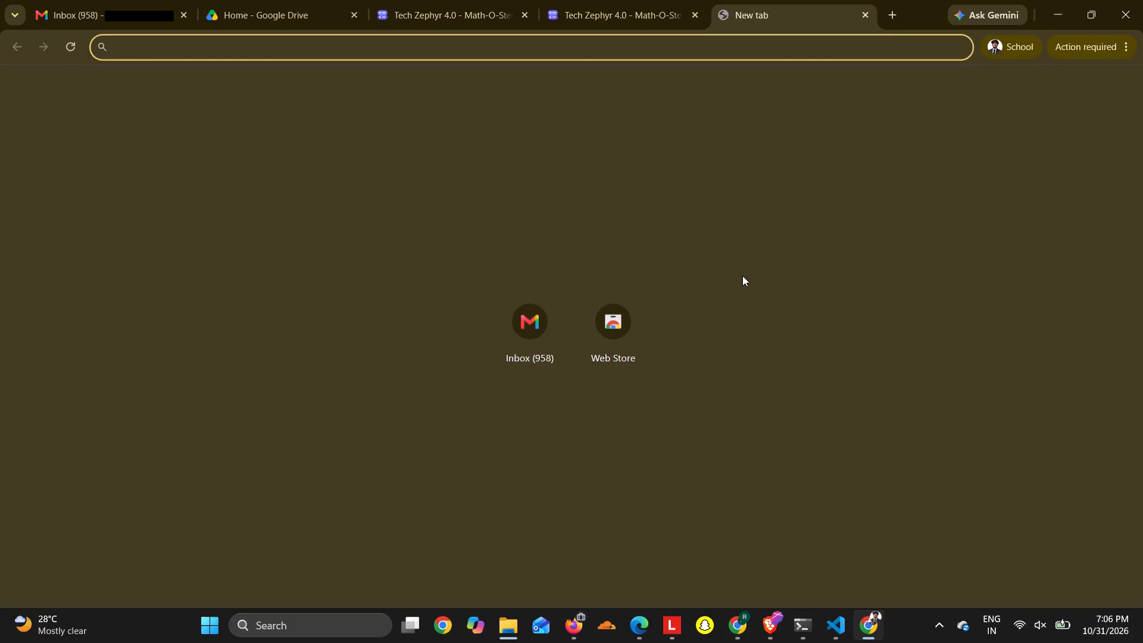
pyautogui.press('m')
pyautogui.press('BackSpace')
pyautogui.press('BackSpace')
pyautogui.write('gmt time')
pyautogui.press('Return')
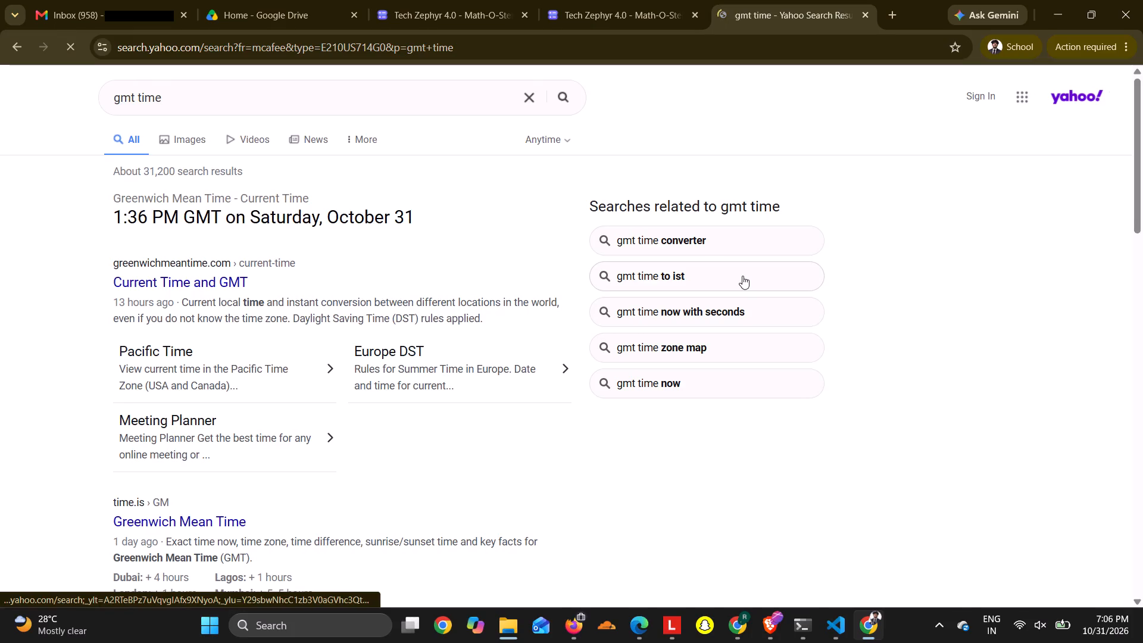
pyautogui.click(110, 95)
pyautogui.press('7')
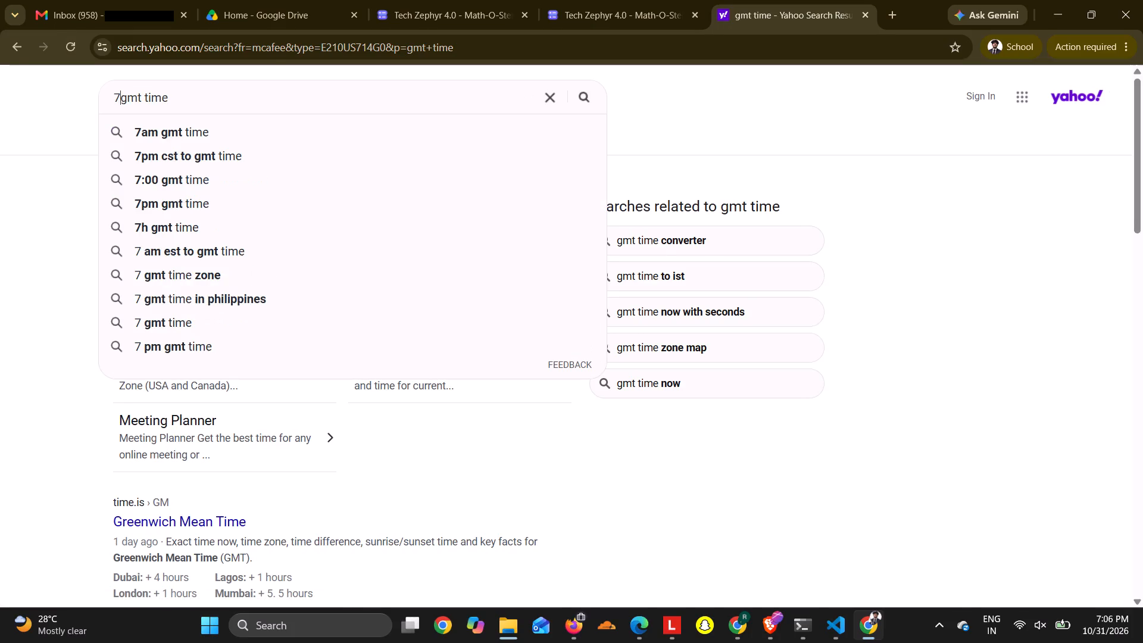
# Check the published options of the Math-O-Stellar (no) form, and compare them with those of the original Math-O-Stellar form.
pyautogui.click(662, 0)
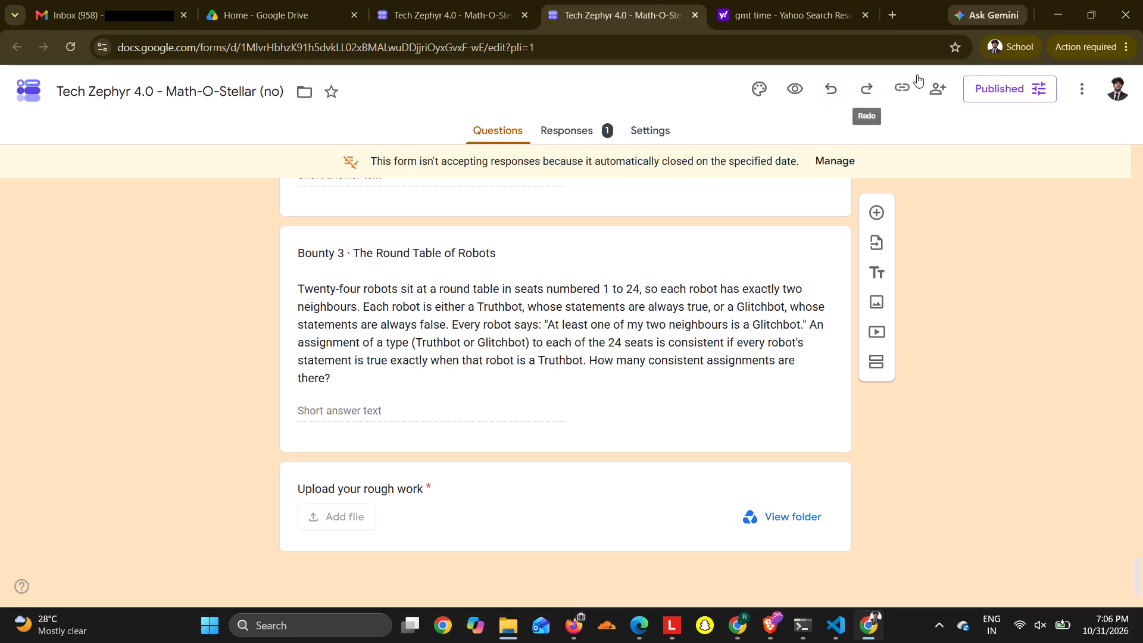
pyautogui.click(976, 76)
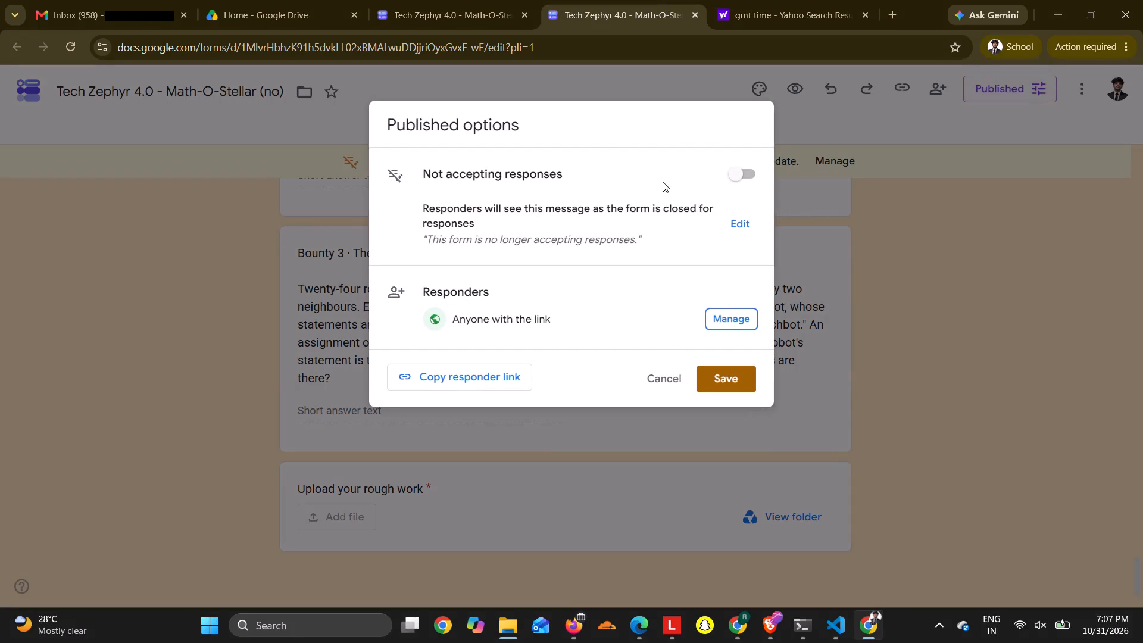
pyautogui.click(464, 0)
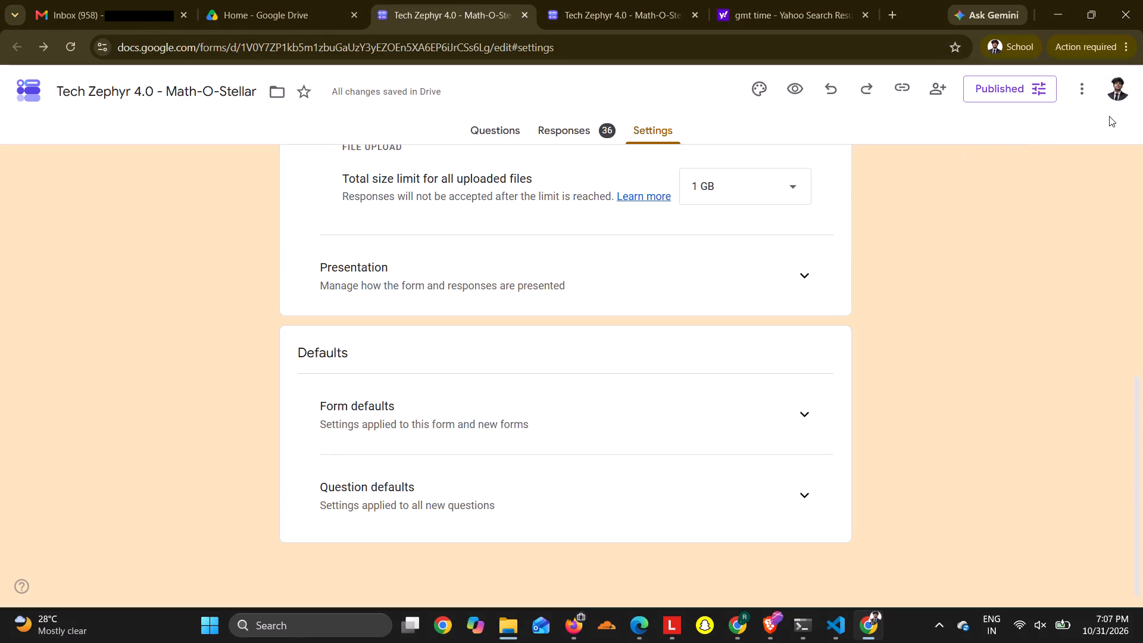
pyautogui.click(1022, 65)
pyautogui.click(1020, 93)
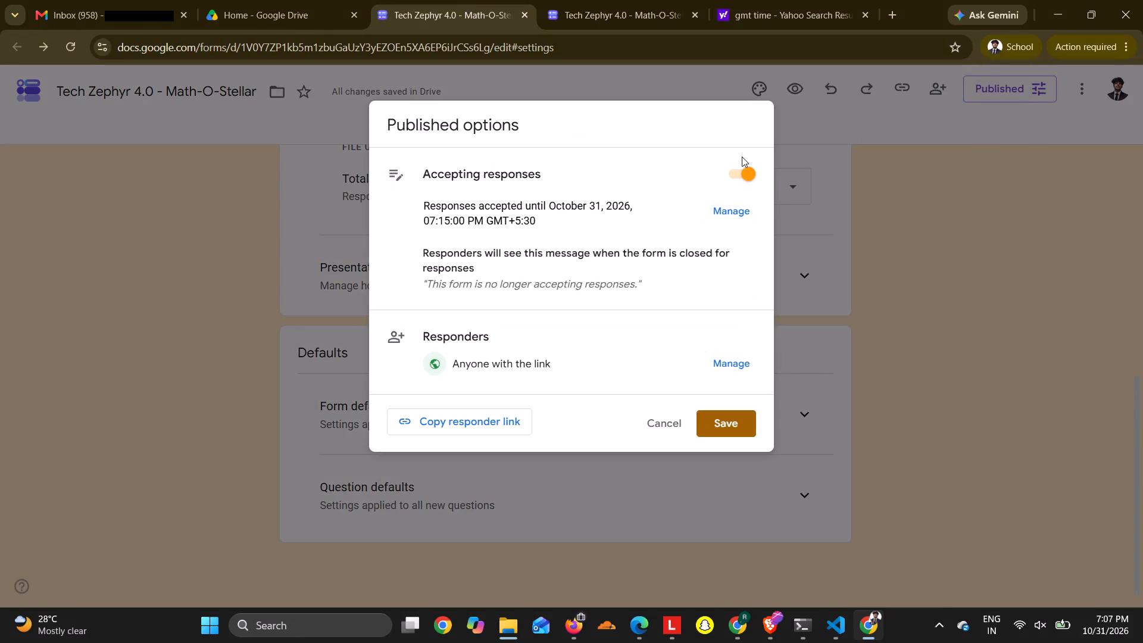
# Copy the original form's closing date and time and search the web in a new tab for it followed by "this in ist".
pyautogui.click(597, 199)
pyautogui.moveTo(597, 199); pyautogui.dragTo(570, 199)
pyautogui.click(570, 199)
pyautogui.moveTo(570, 199); pyautogui.dragTo(579, 216)
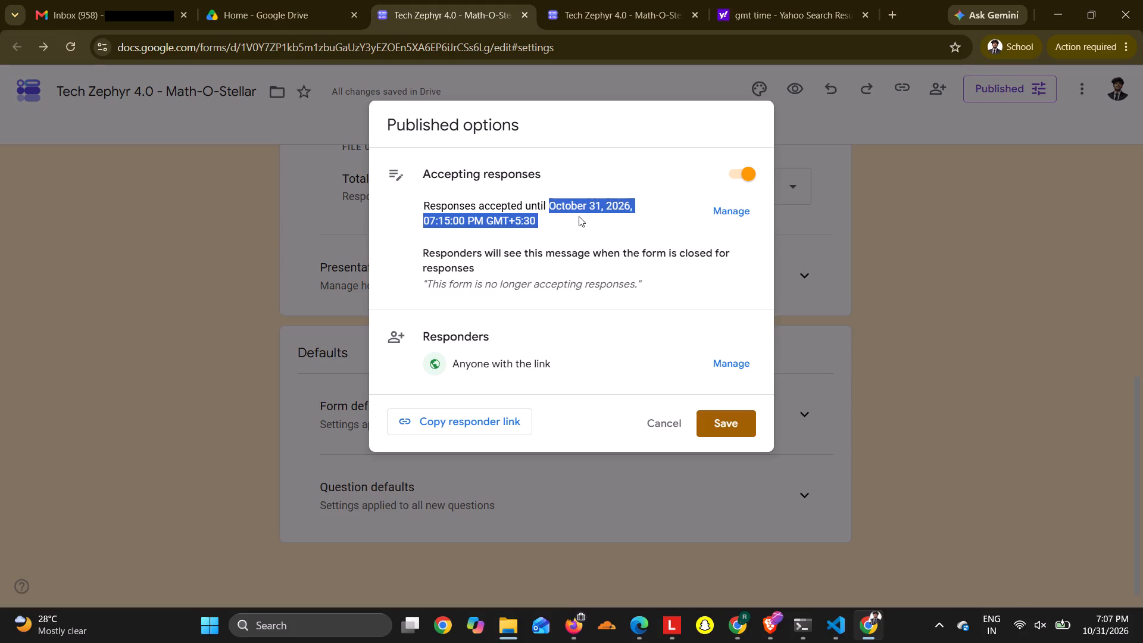
pyautogui.hotkey('ctrl', 'c')
pyautogui.click(579, 216)
pyautogui.hotkey('ctrl', 'Tab')
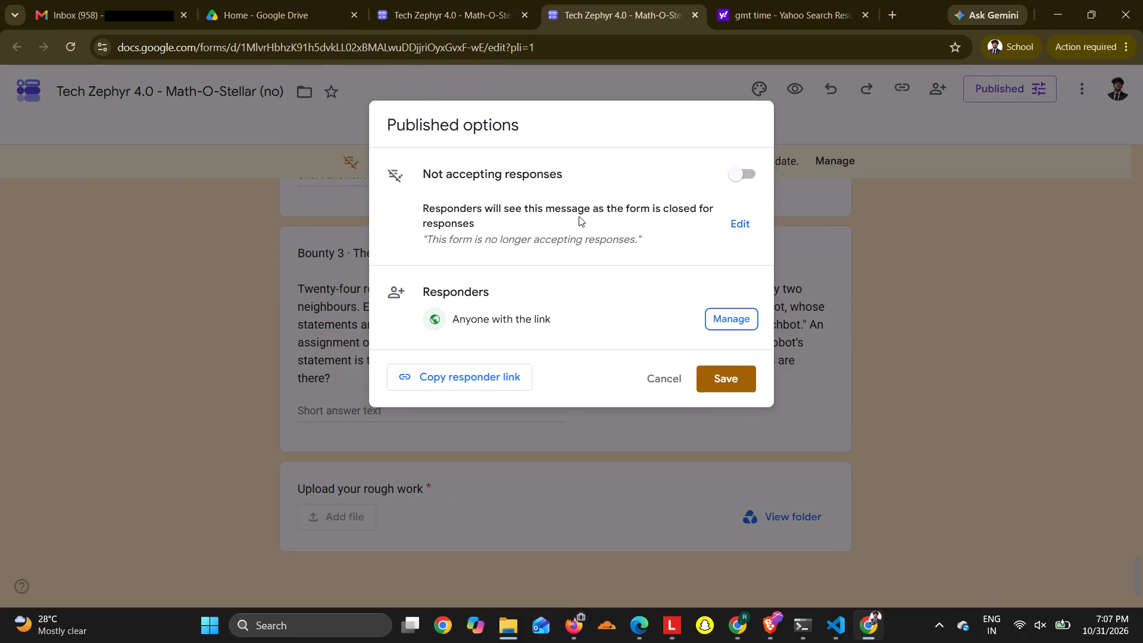
pyautogui.click(898, 13)
pyautogui.hotkey('ctrl', 'v')
pyautogui.press('space')
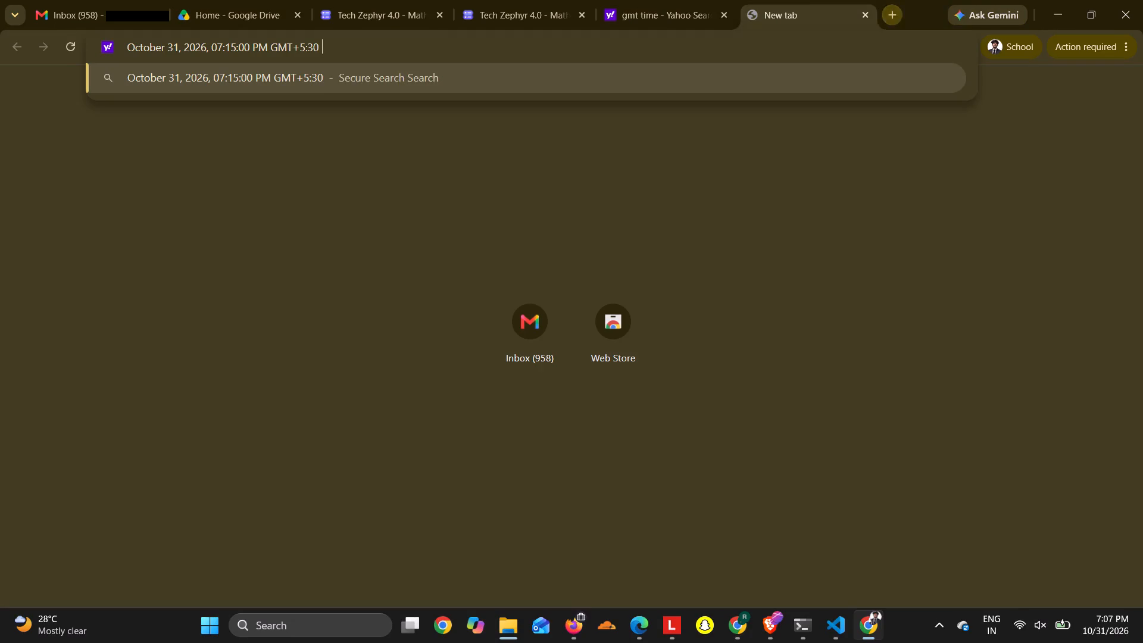
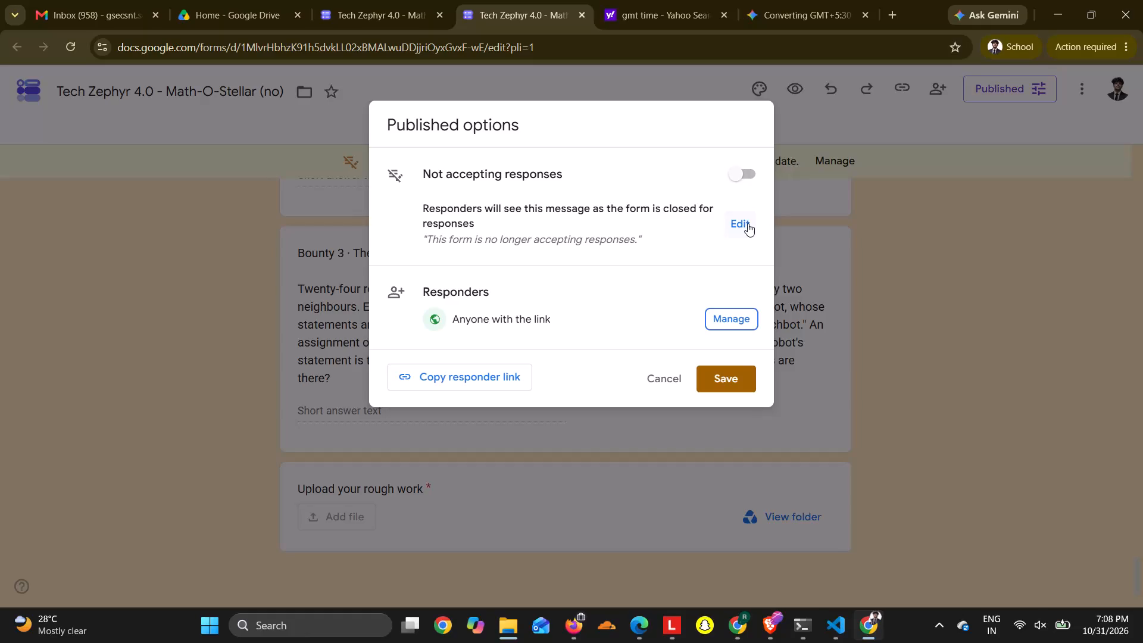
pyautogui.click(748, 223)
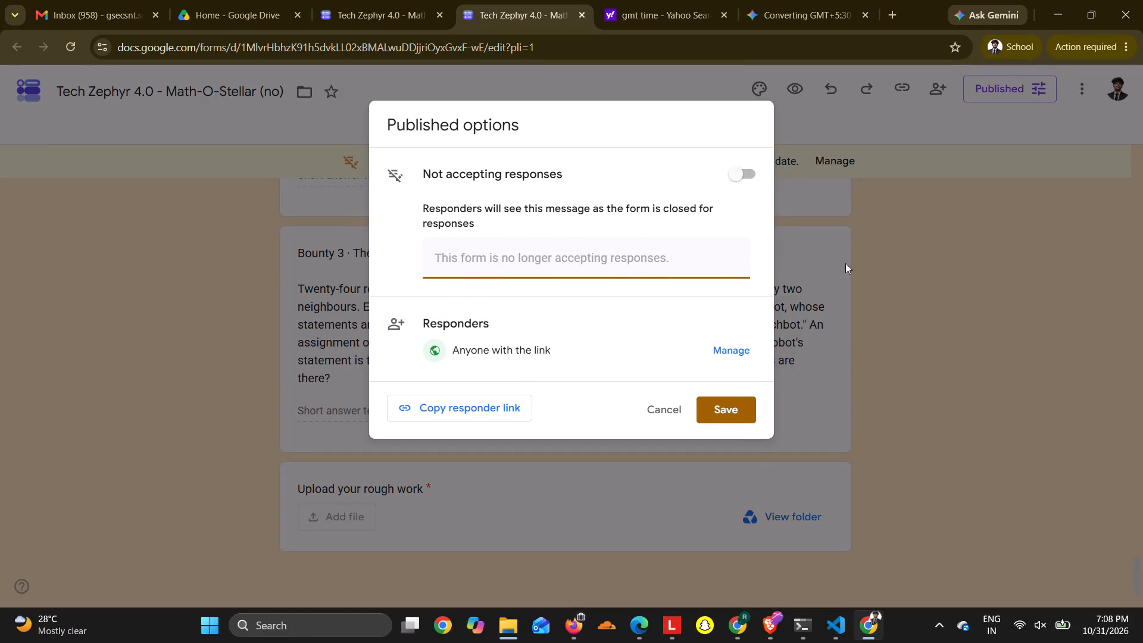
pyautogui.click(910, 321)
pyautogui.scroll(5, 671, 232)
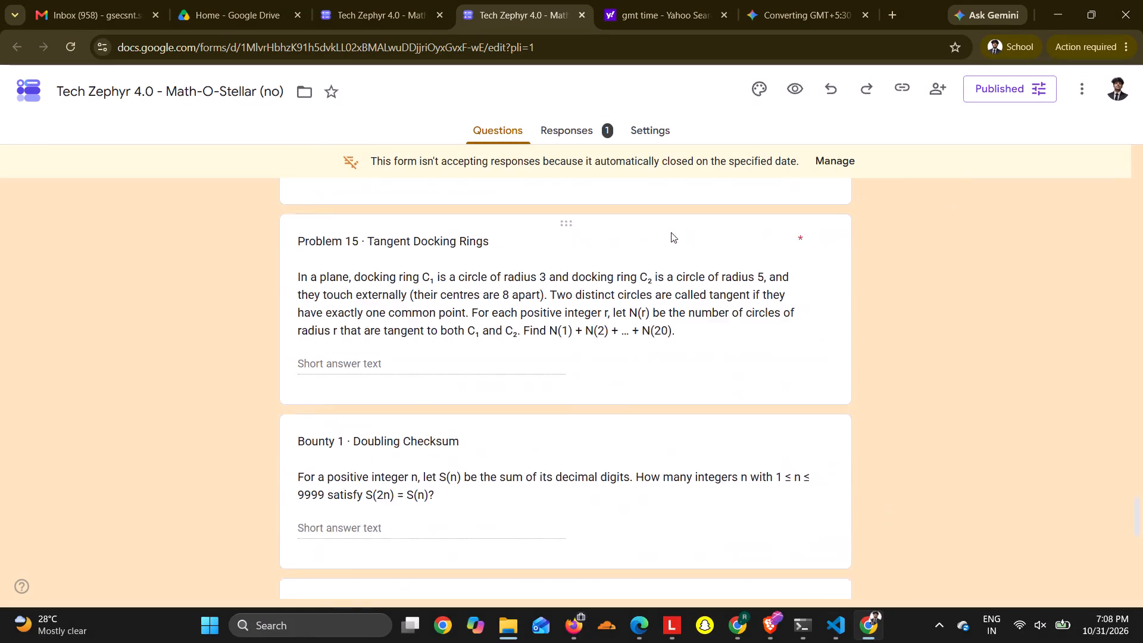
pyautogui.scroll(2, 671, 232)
# Return to the Tech Zephyr 4.0 - Math-O-Stellar form, check its responder sharing settings, and leave the published options without saving.
pyautogui.click(316, 0)
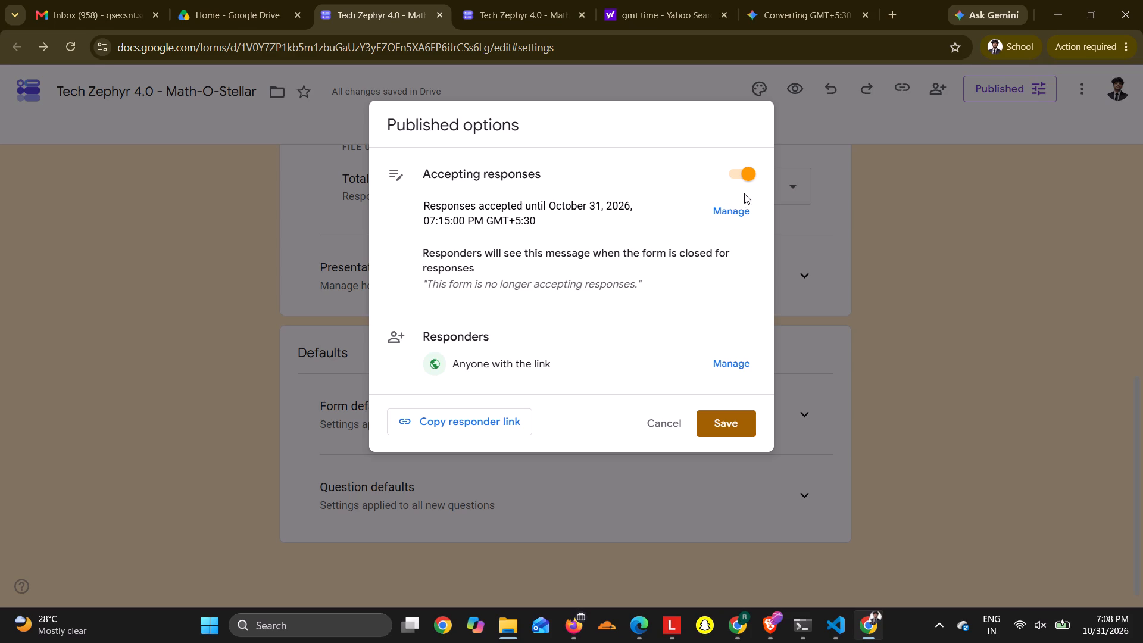
pyautogui.click(724, 360)
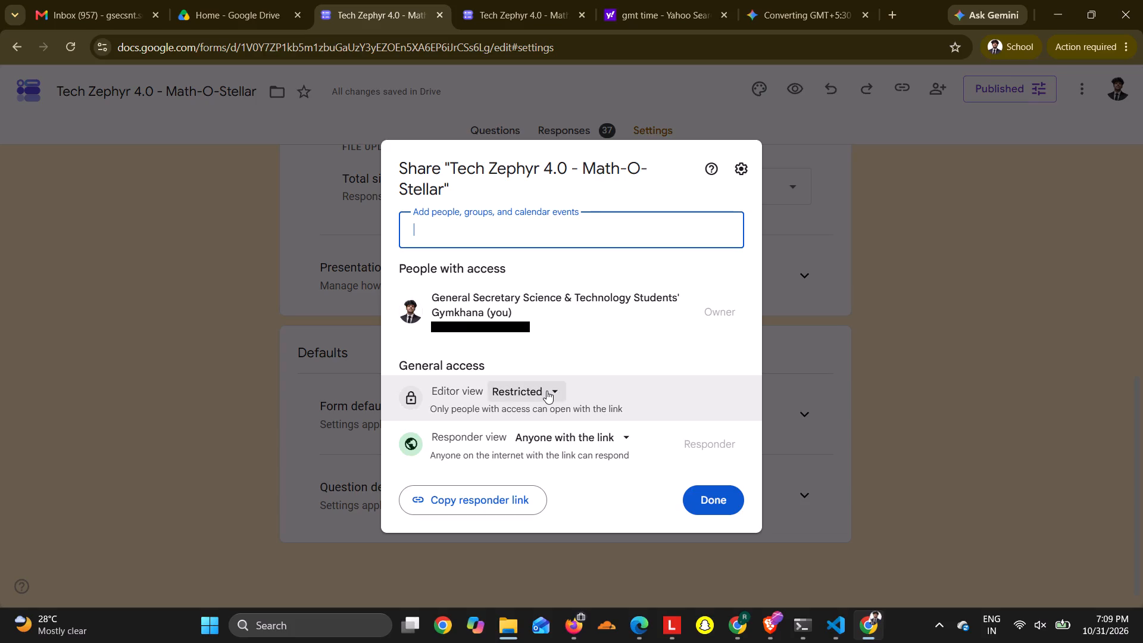
pyautogui.click(818, 478)
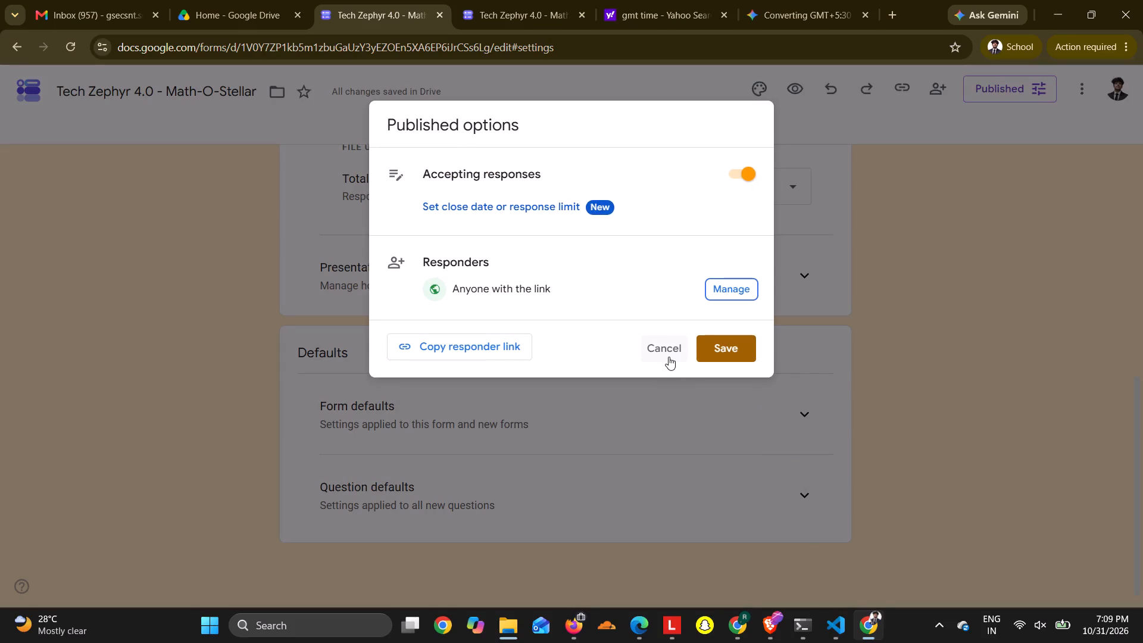
pyautogui.click(669, 357)
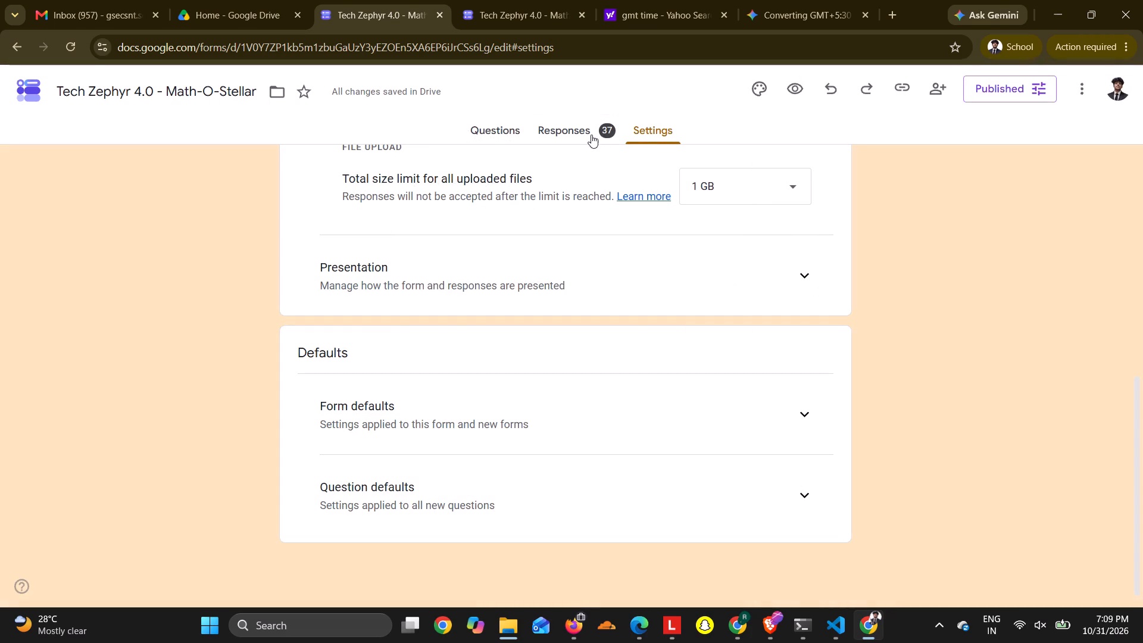
# Reopen the Math-O-Stellar form's published options and capture a rectangular screenshot of the form page including the whole dialog.
pyautogui.scroll(4, 614, 269)
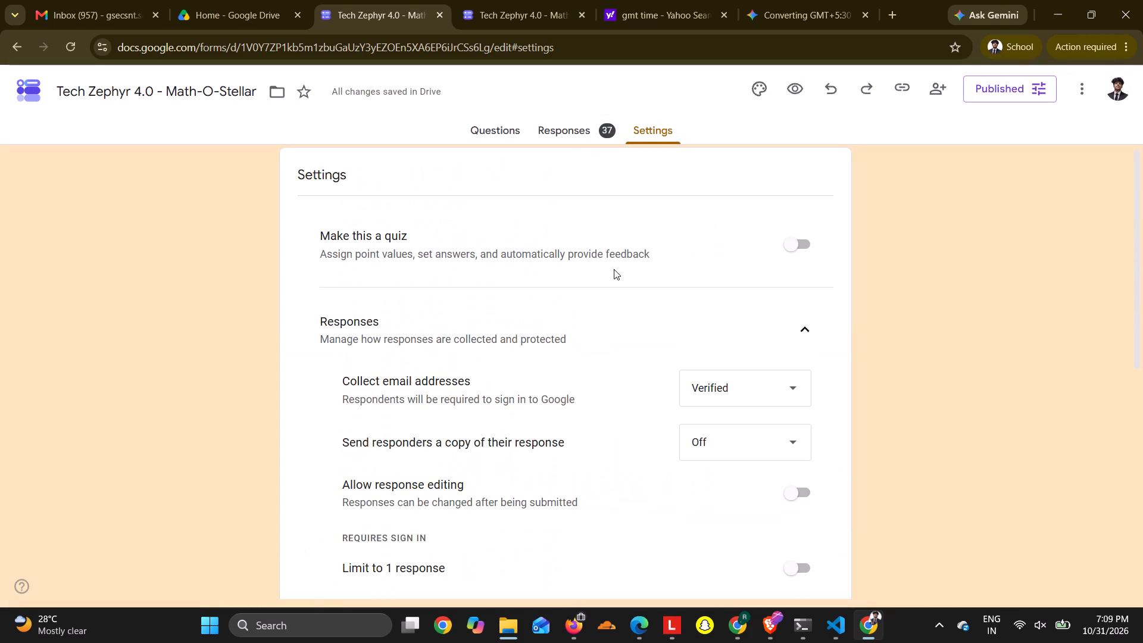
pyautogui.click(1026, 88)
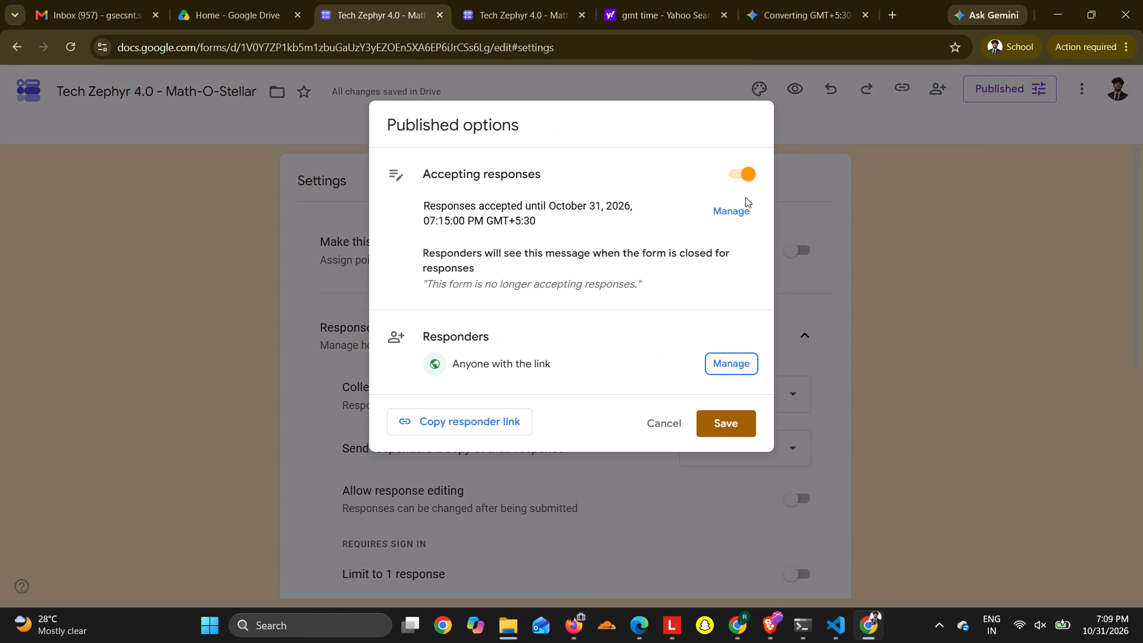
pyautogui.press('shift+super+s')
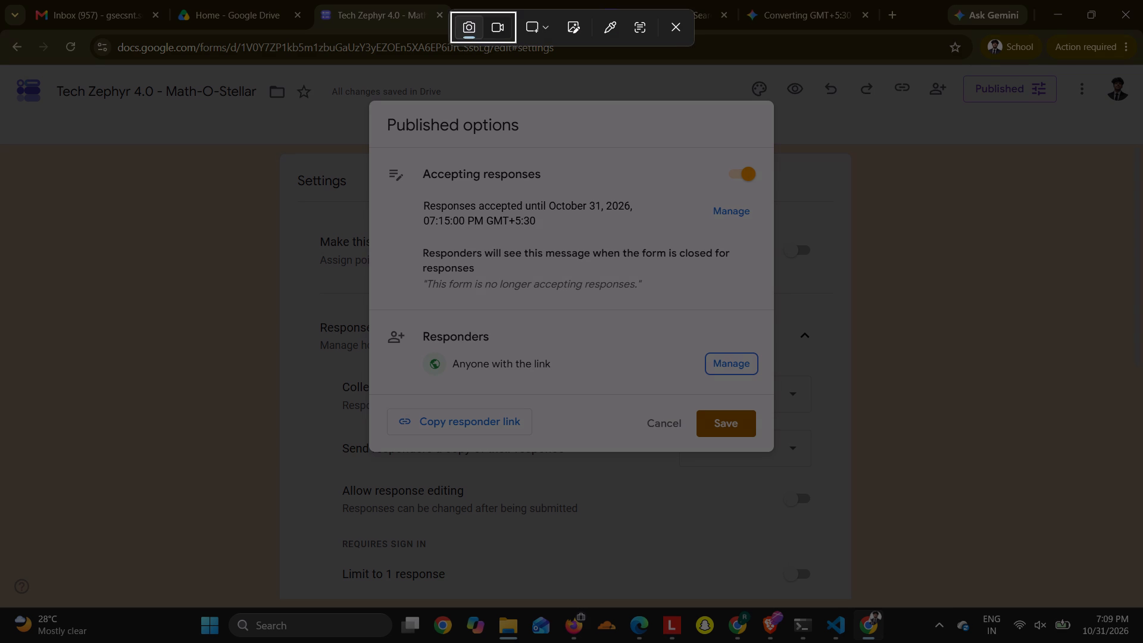
pyautogui.moveTo(12, 65); pyautogui.dragTo(883, 599)
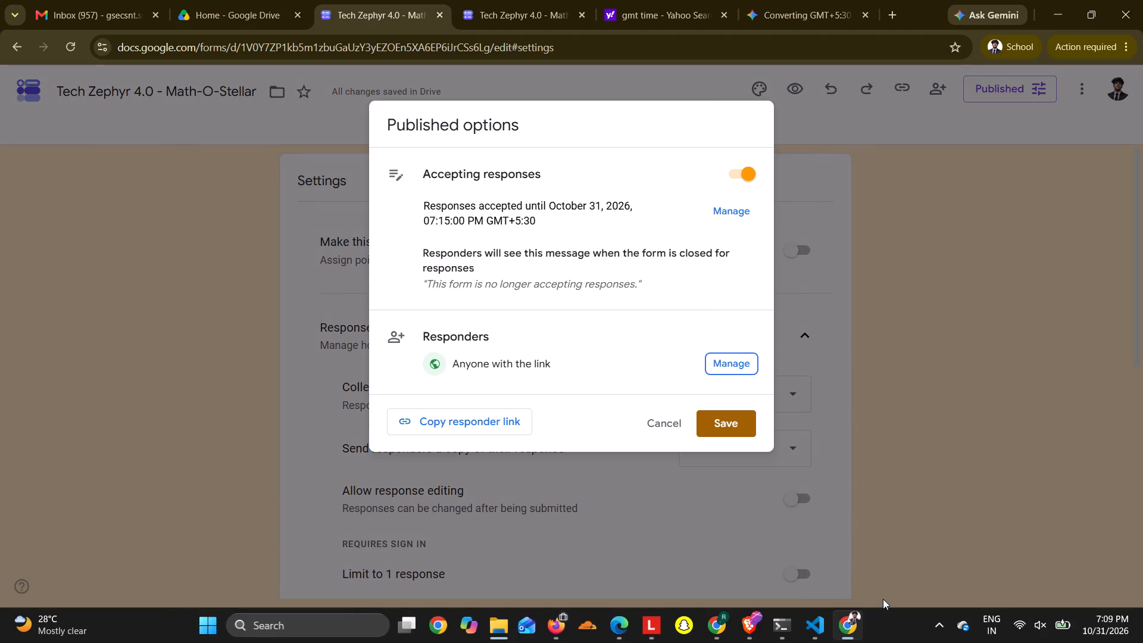
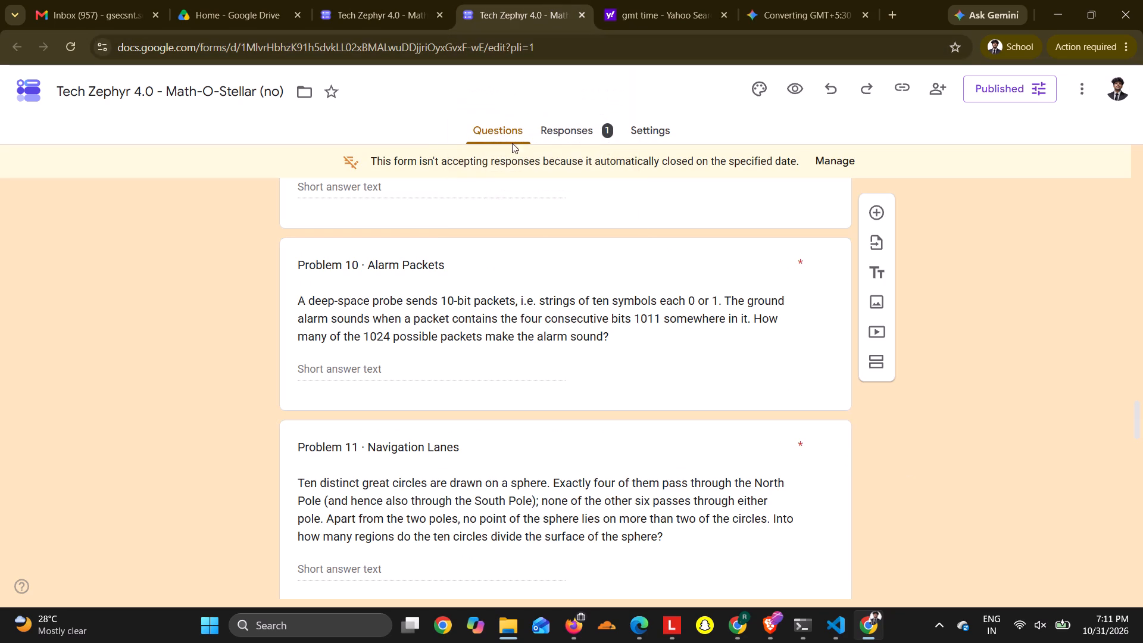
# Look back through the questions of the Math-O-Stellar (no) form, and return to the settings of the original Tech Zephyr 4.0 - Math-O-Stellar form.
pyautogui.scroll(16, 496, 248)
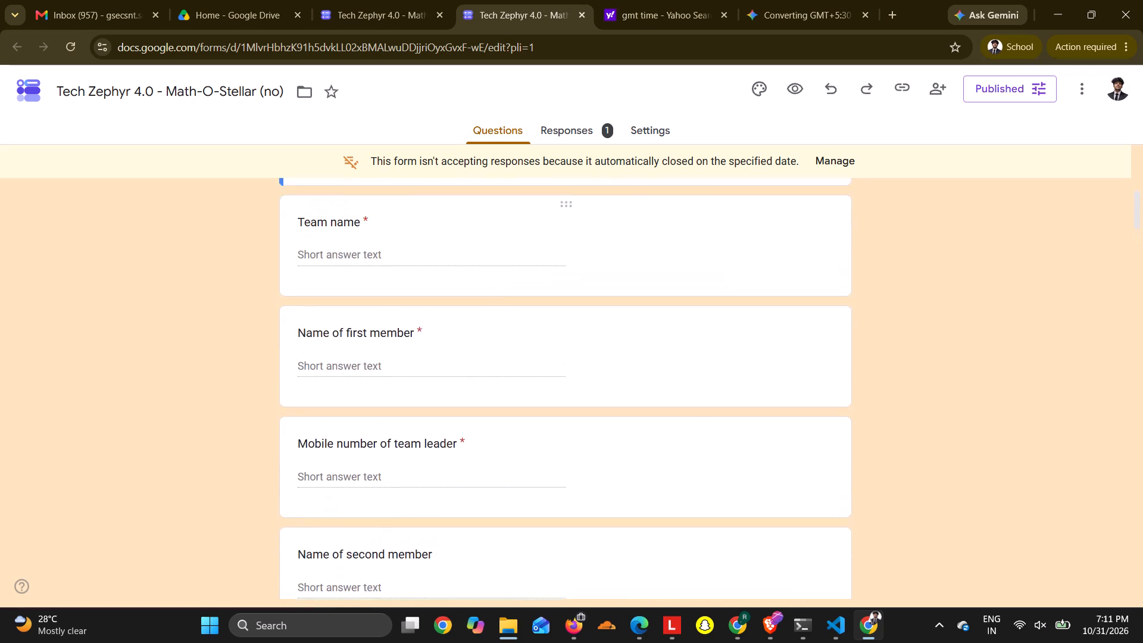
pyautogui.scroll(4, 496, 248)
pyautogui.click(337, 0)
pyautogui.scroll(3, 357, 397)
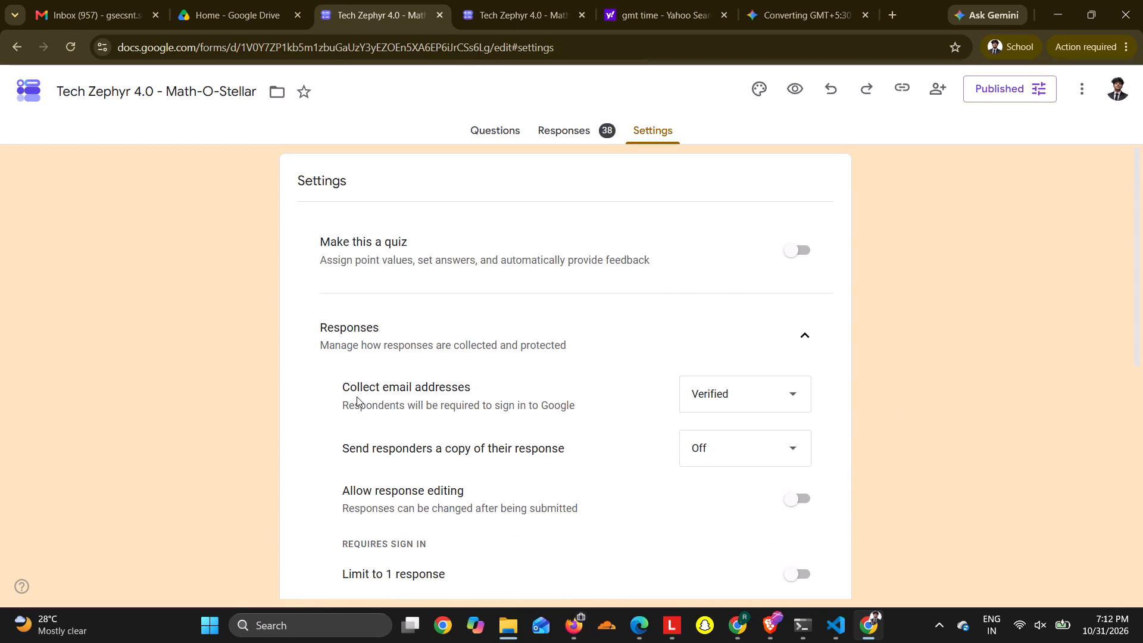
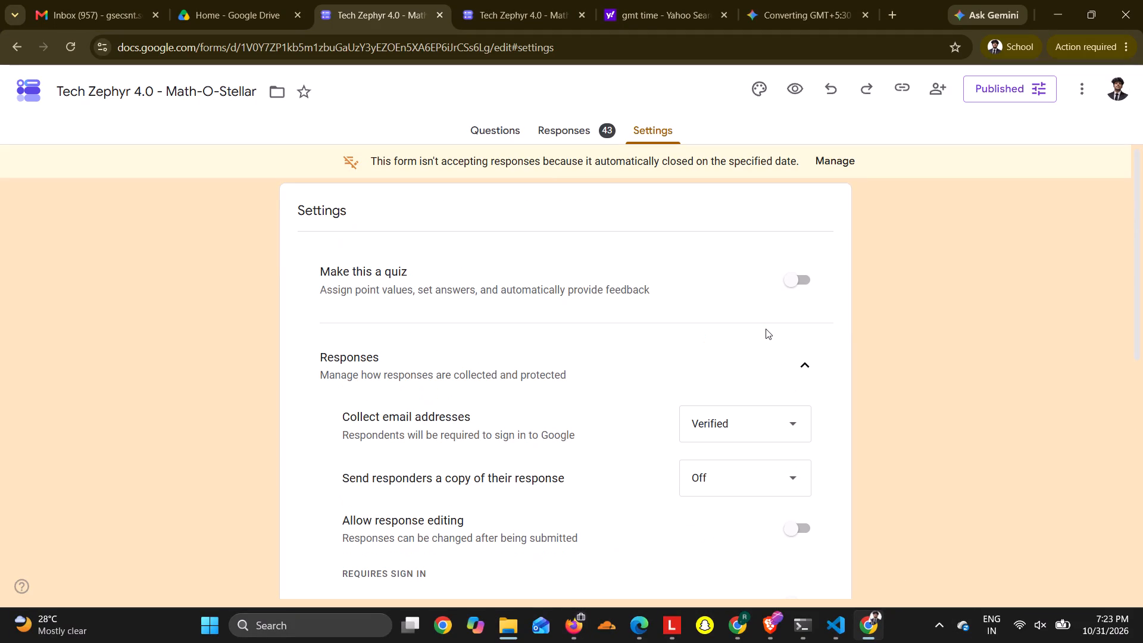
# Look through the original form's settings, including the presentation and defaults sections, and check its published options.
pyautogui.scroll(-7, 766, 329)
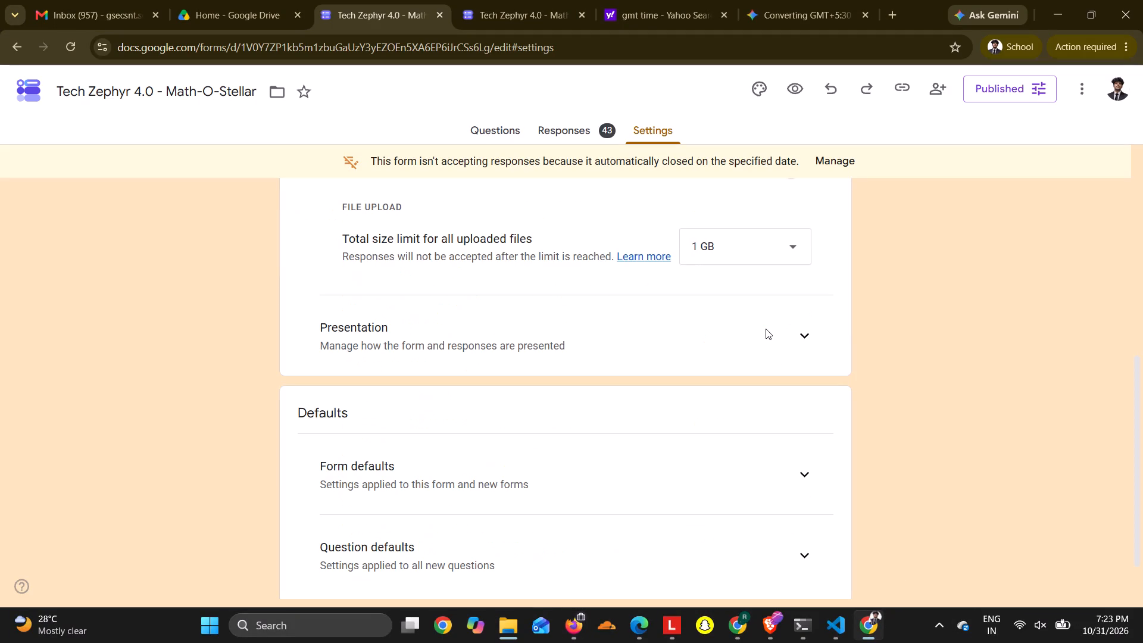
pyautogui.scroll(7, 766, 329)
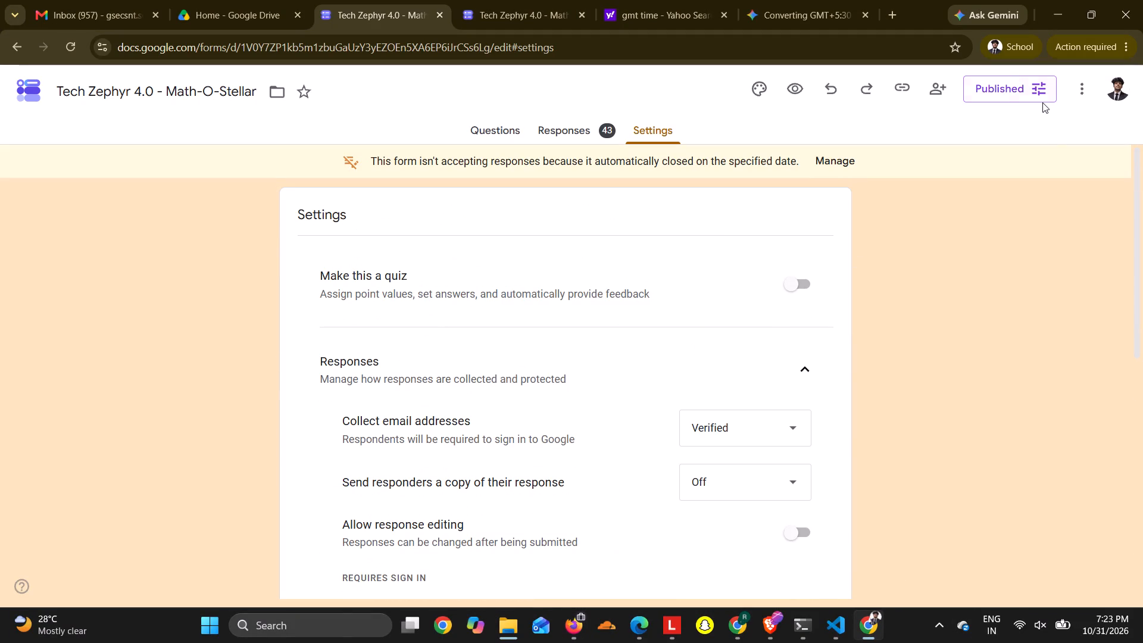
pyautogui.click(1039, 97)
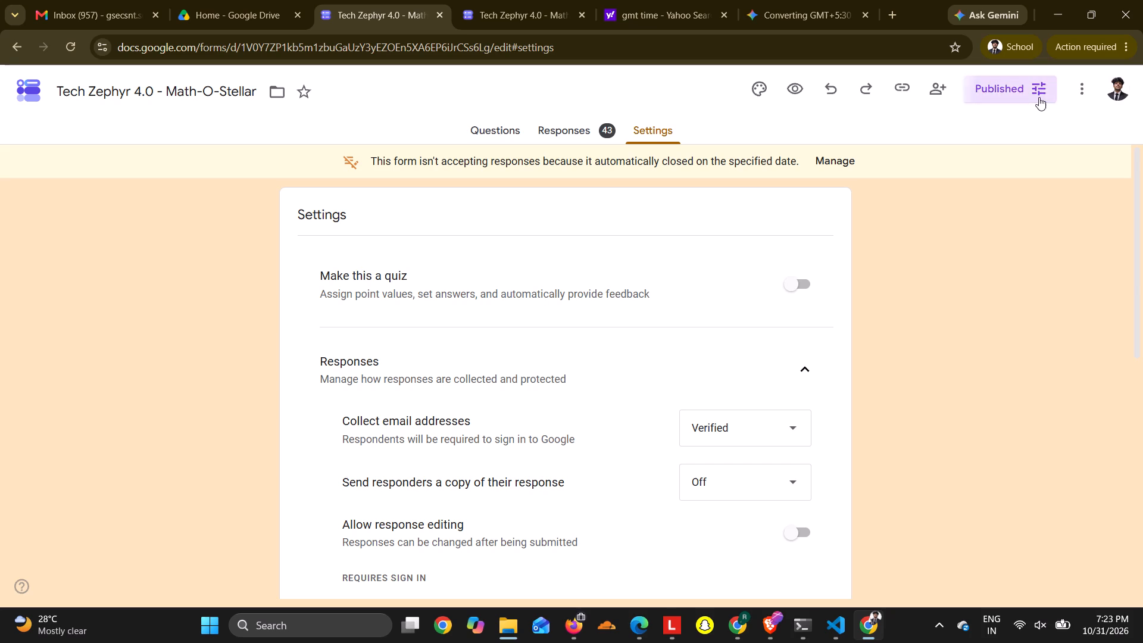
pyautogui.click(960, 297)
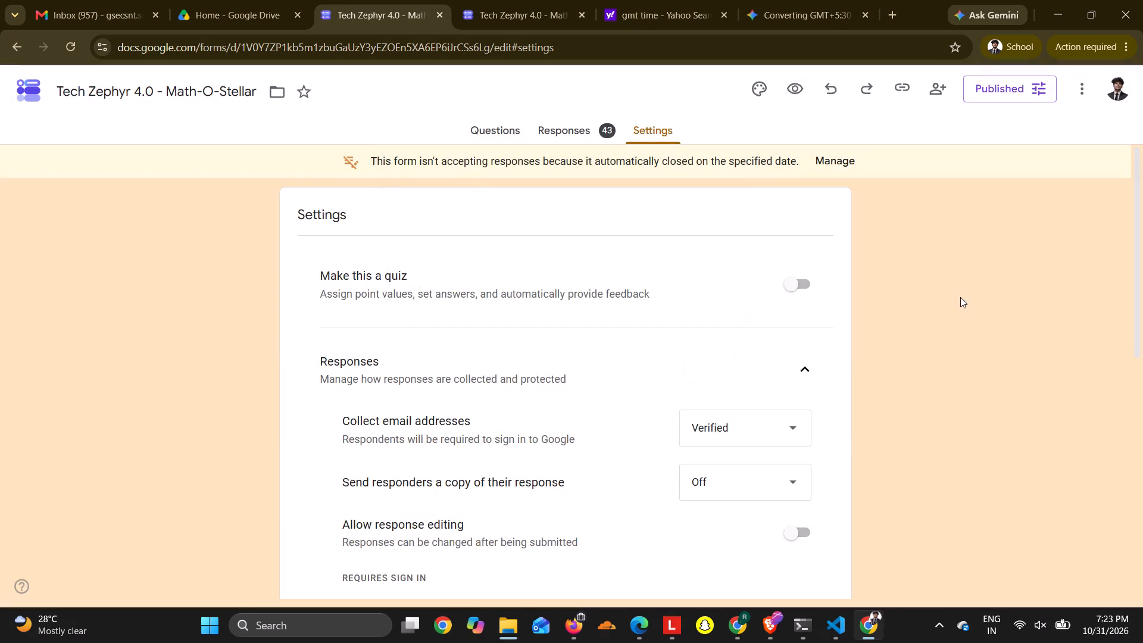
# Switch to the Yahoo search page for gmt time.
pyautogui.click(738, 0)
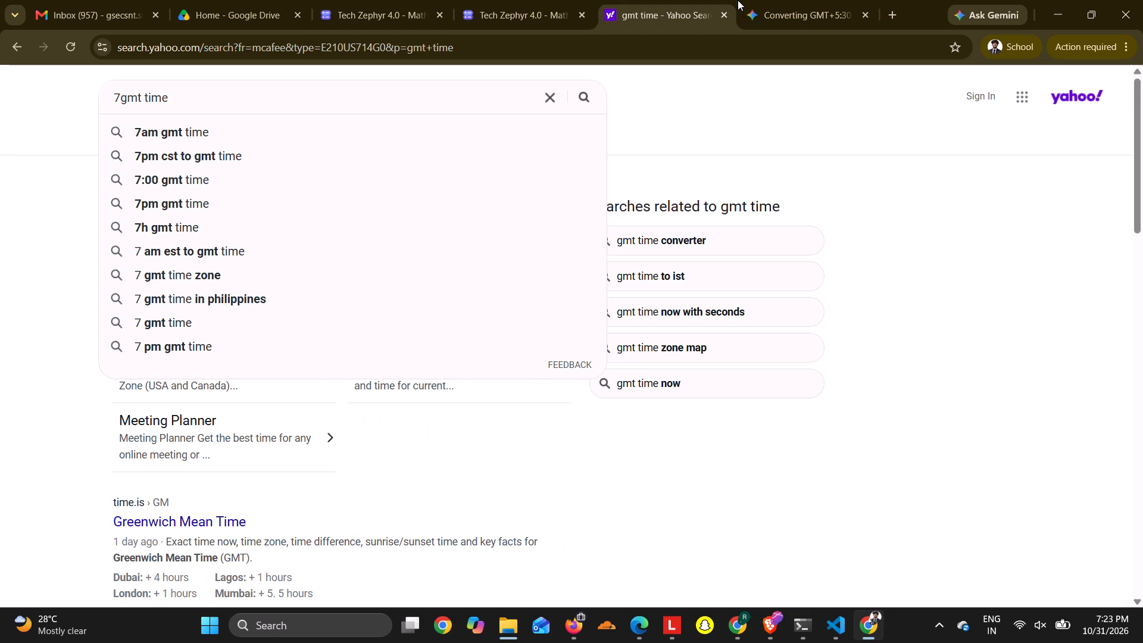